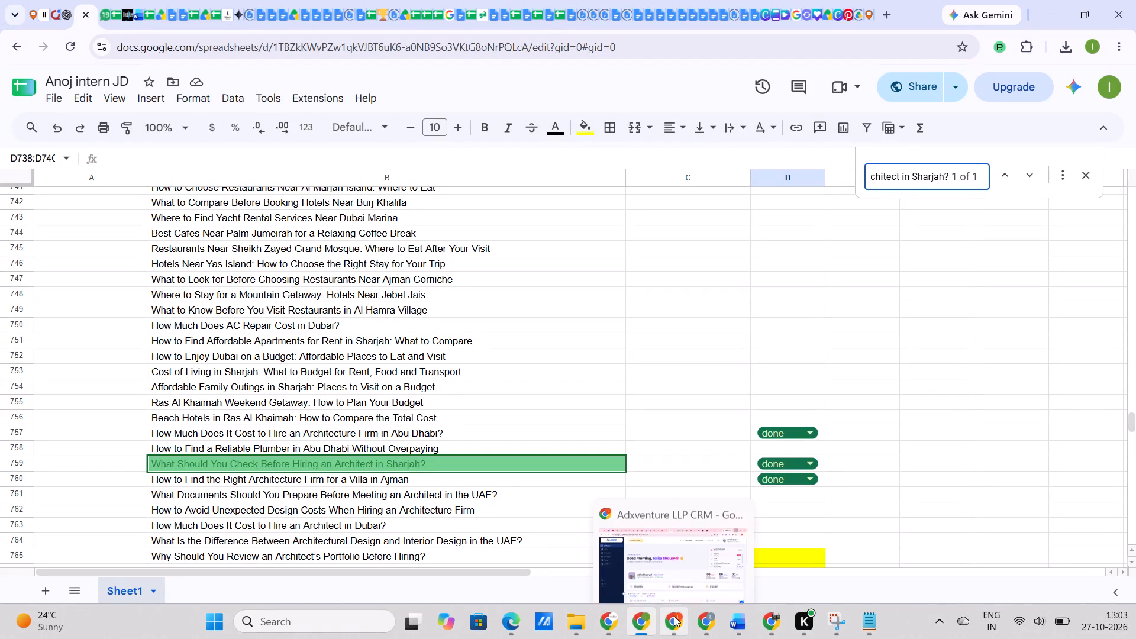
# In the AddressGuru blog list, copy the title "How to Find the Right Architecture Firm for a Villa in Ajman" and view its draft.
pyautogui.click(711, 620)
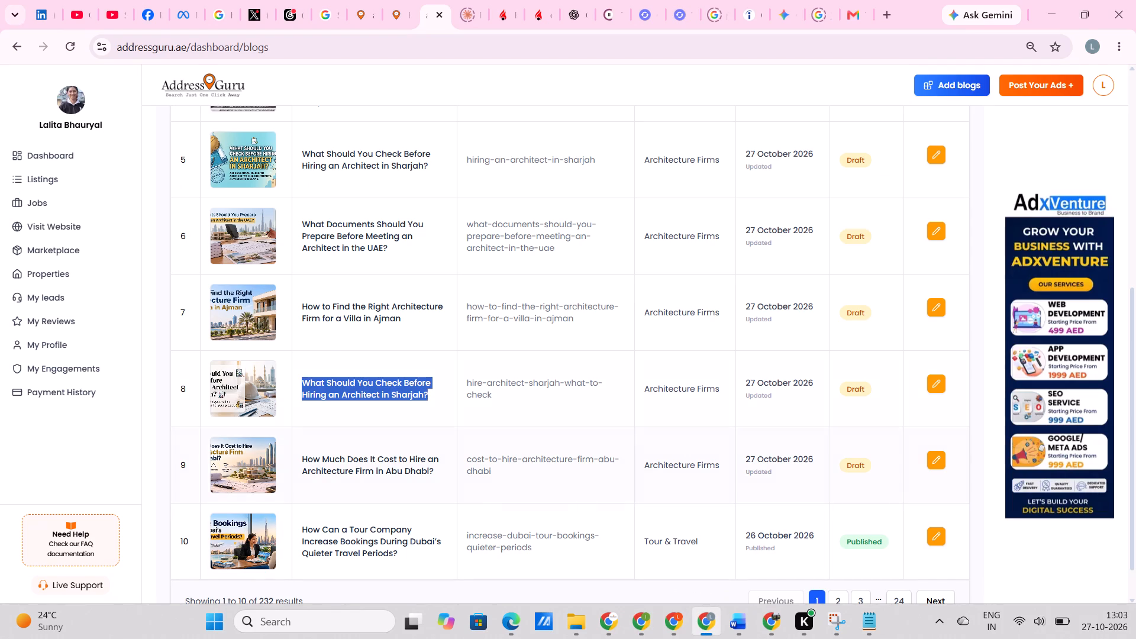
pyautogui.moveTo(293, 305); pyautogui.dragTo(406, 325)
pyautogui.hotkey('ctrl', 'c')
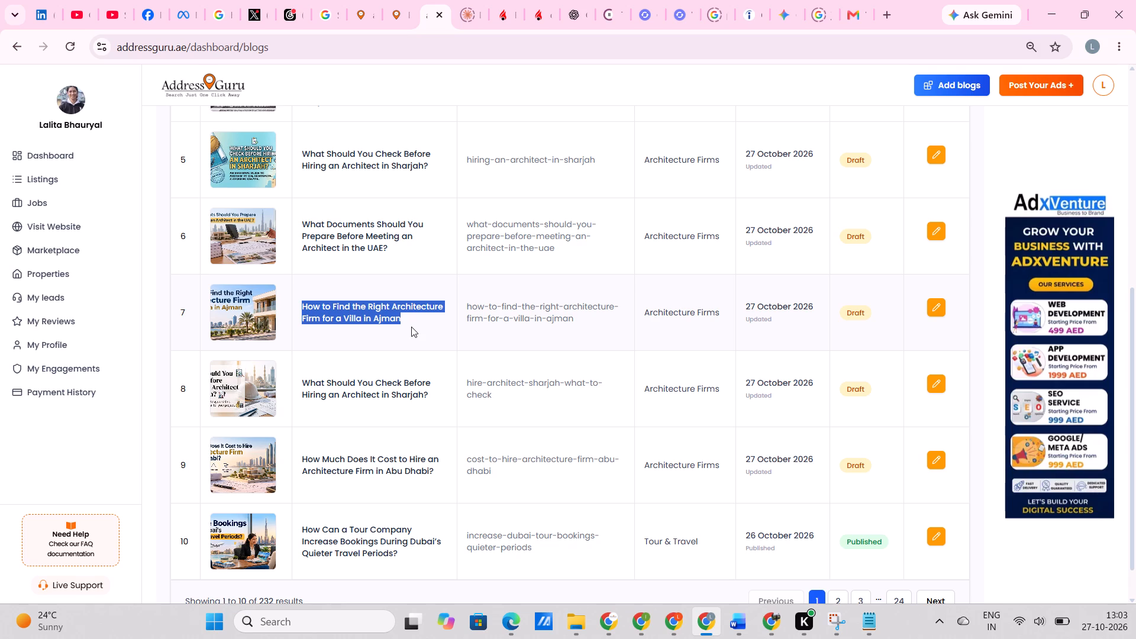
pyautogui.click(933, 304)
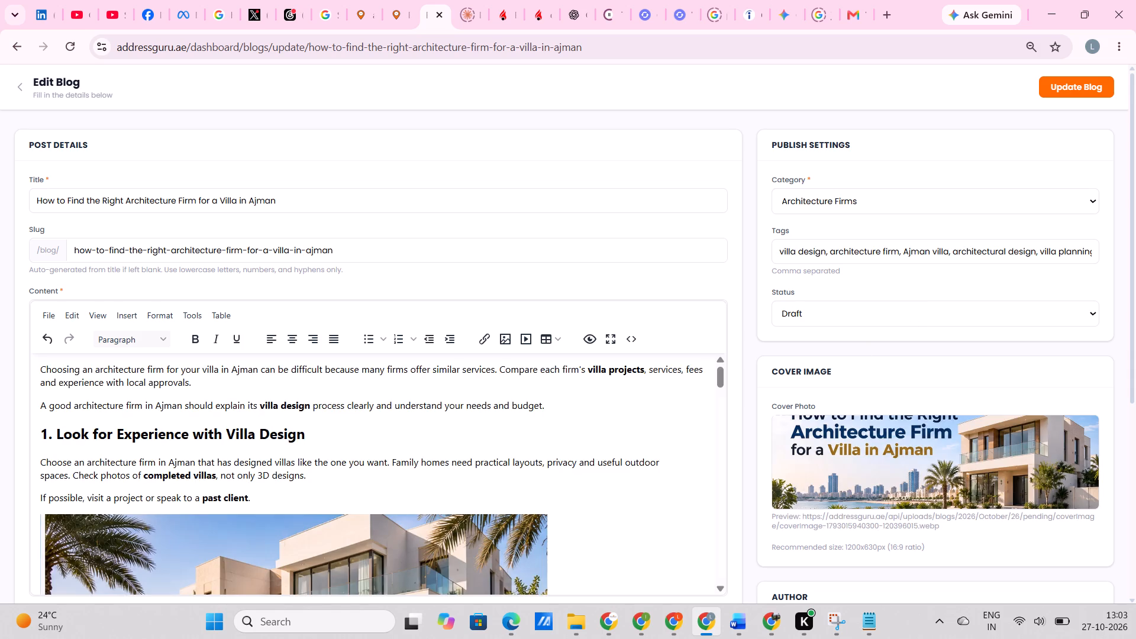
pyautogui.scroll(1, 544, 369)
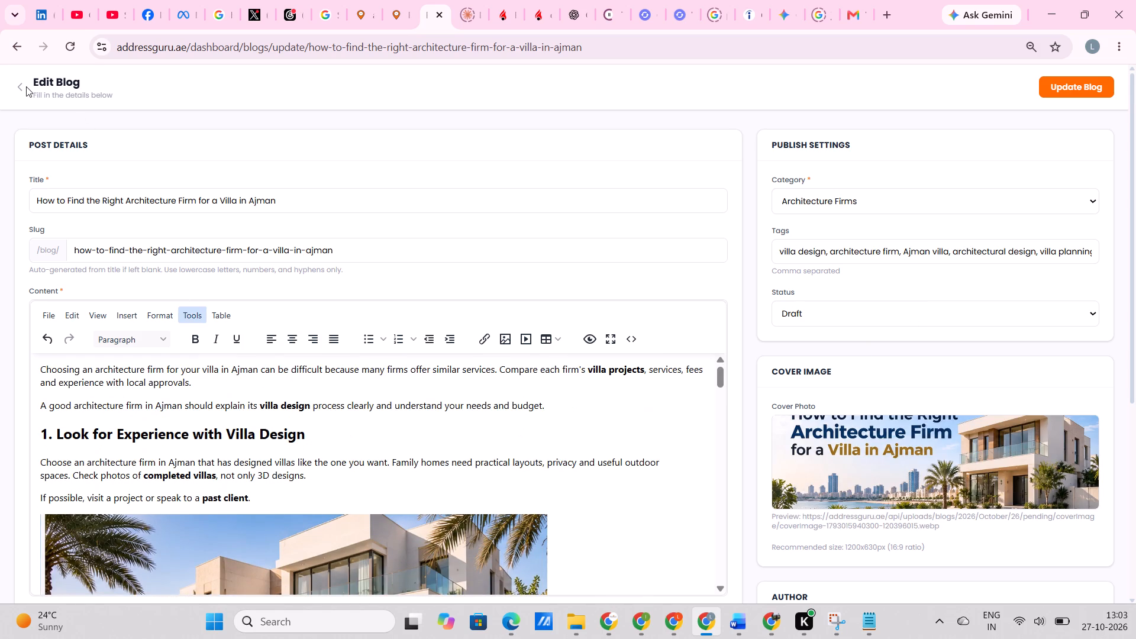
pyautogui.click(20, 83)
# Search the Anoj intern JD spreadsheet for the copied Ajman villa blog title.
pyautogui.click(640, 625)
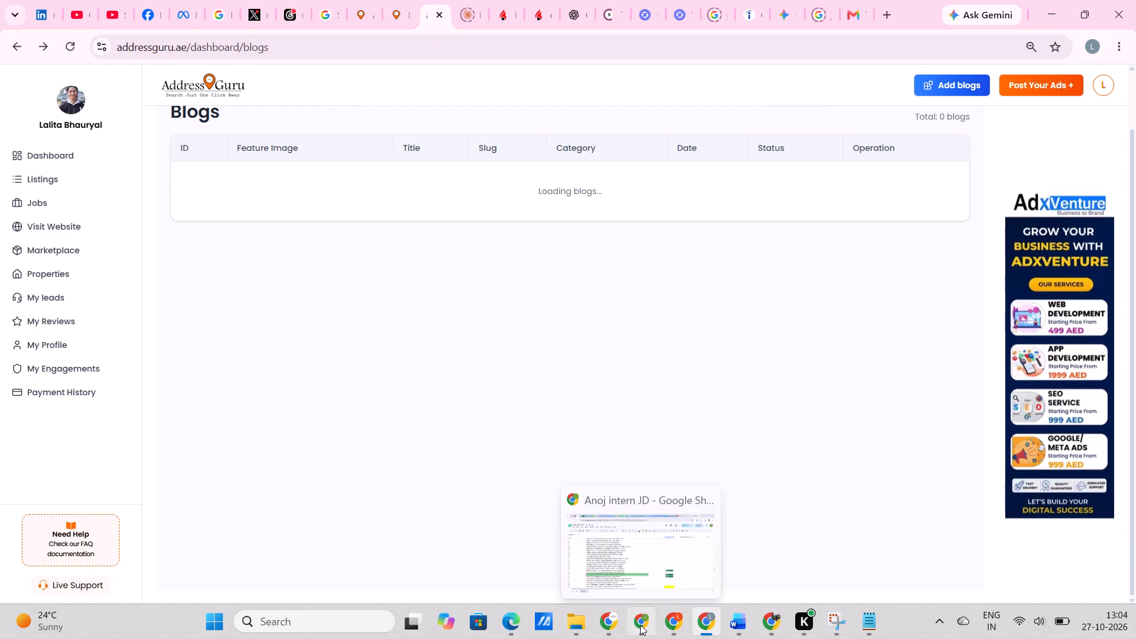
pyautogui.hotkey('ctrl', 'f')
pyautogui.hotkey('ctrl', 'v')
pyautogui.click(640, 624)
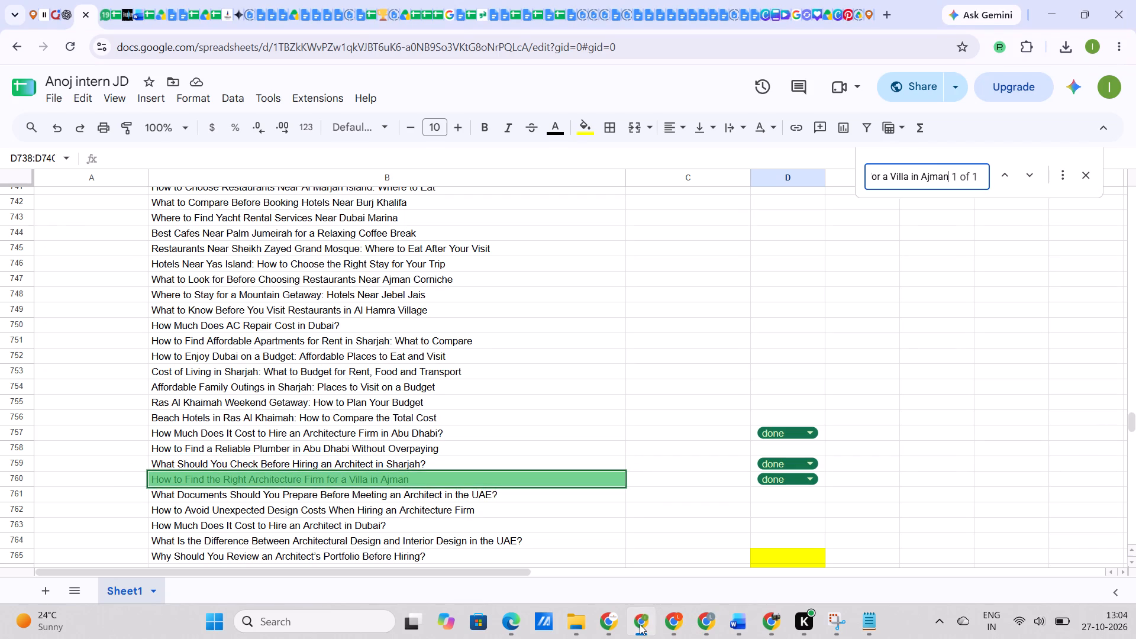
# Copy the blog title "What Documents Should You Prepare Before Meeting an Architect in the UAE?" and search the Anoj intern JD spreadsheet for it.
pyautogui.scroll(-3, 515, 424)
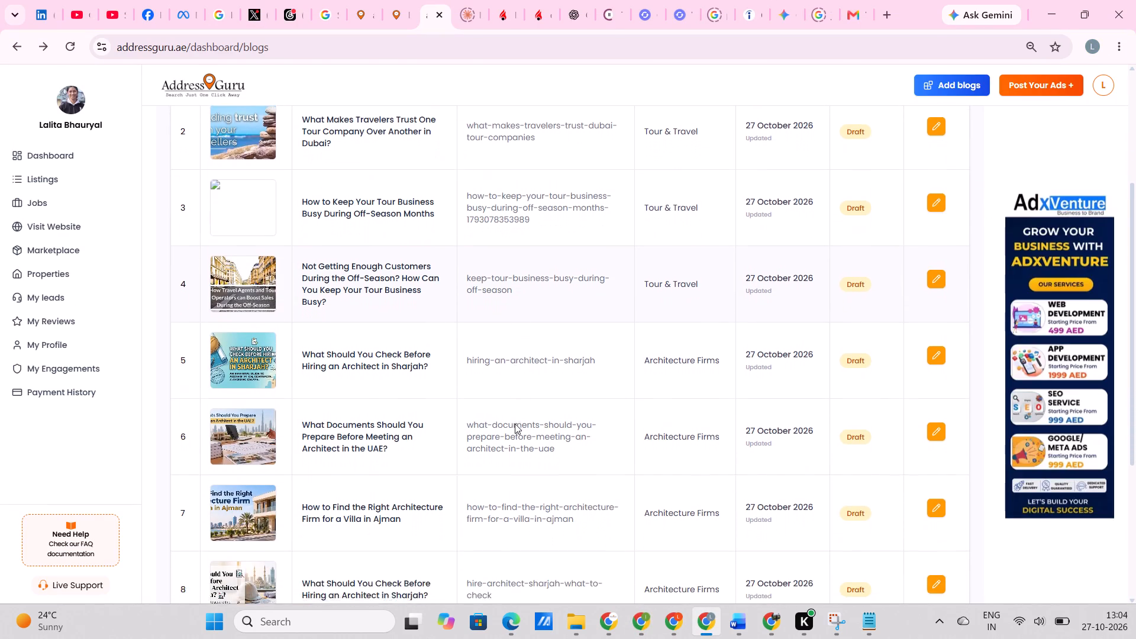
pyautogui.scroll(-4, 515, 424)
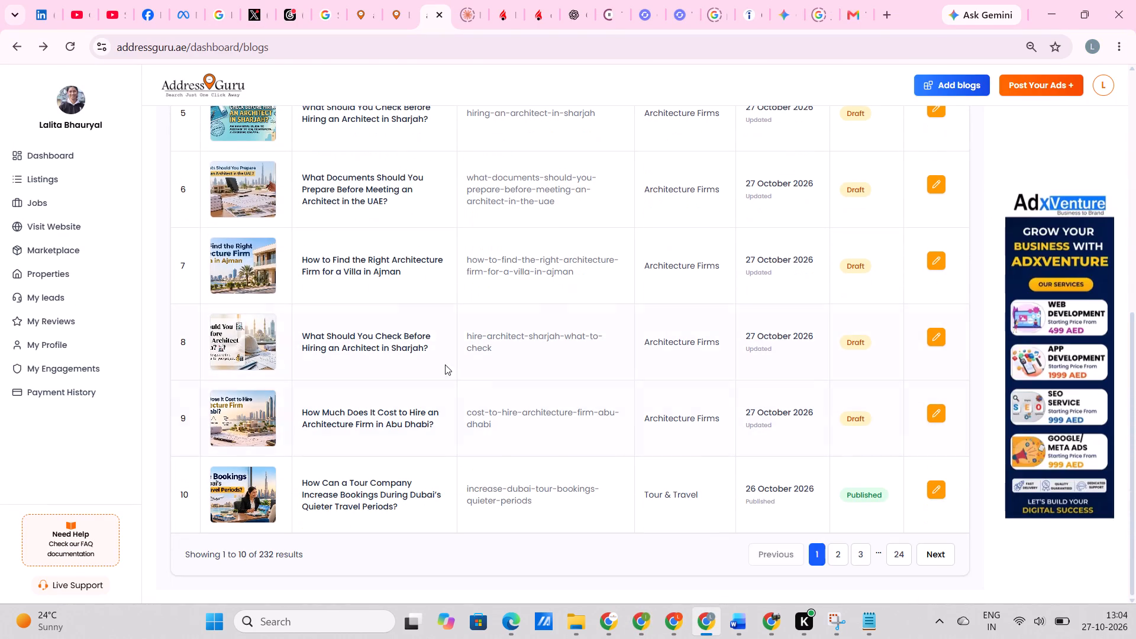
pyautogui.scroll(3, 441, 361)
pyautogui.moveTo(396, 370); pyautogui.dragTo(367, 366)
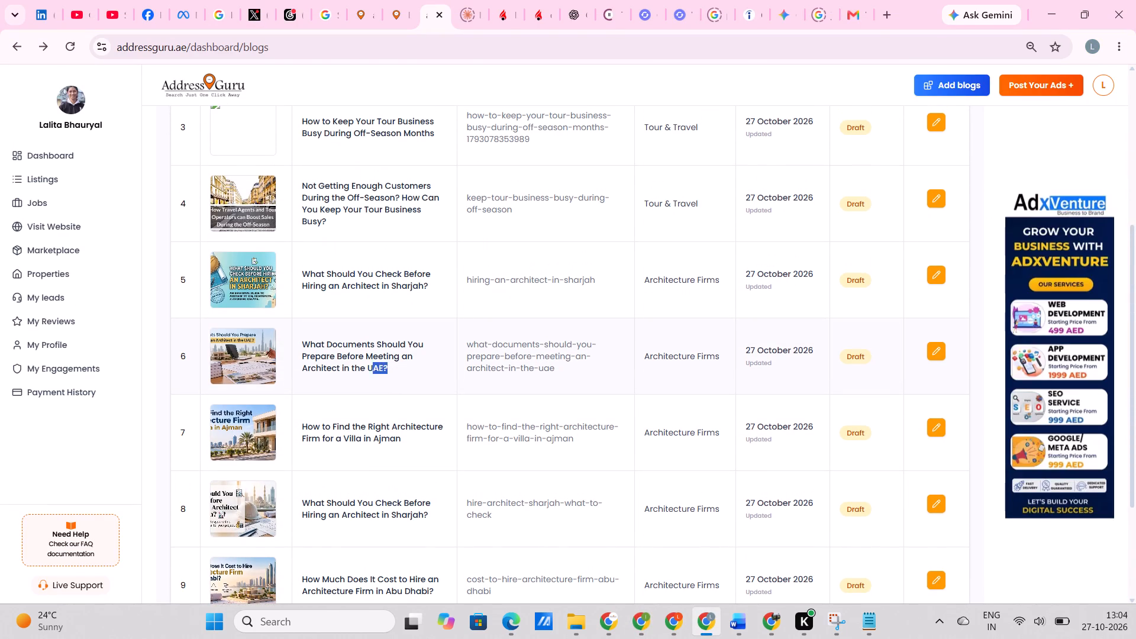
pyautogui.moveTo(367, 366); pyautogui.dragTo(301, 348)
pyautogui.hotkey('ctrl', 'c')
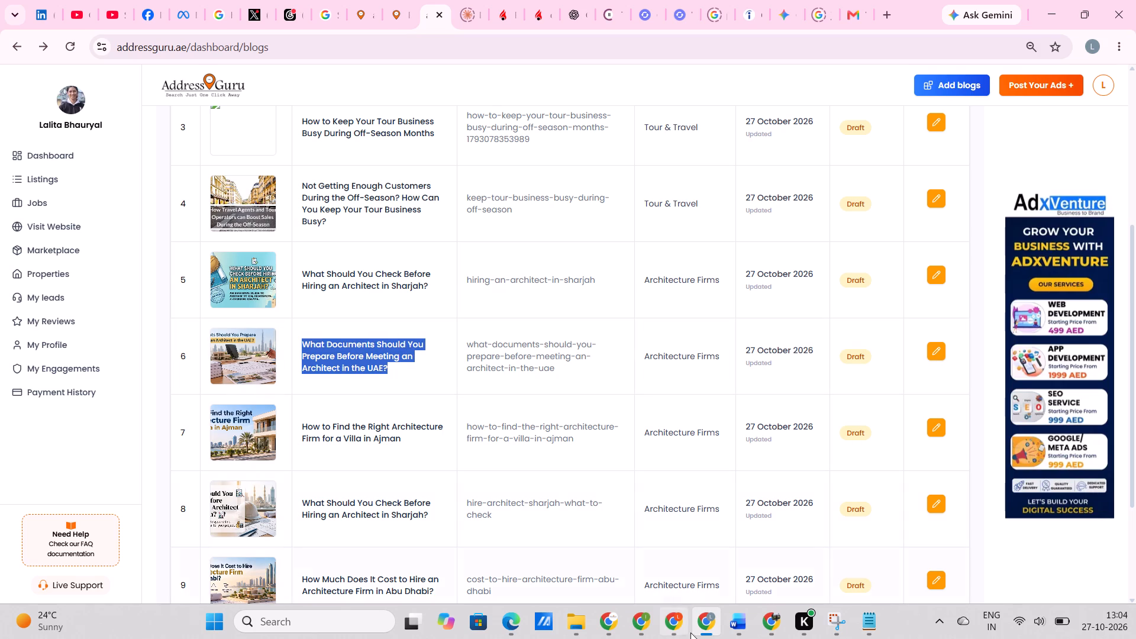
pyautogui.click(643, 622)
pyautogui.hotkey('ctrl', 'f')
pyautogui.hotkey('ctrl', 'v')
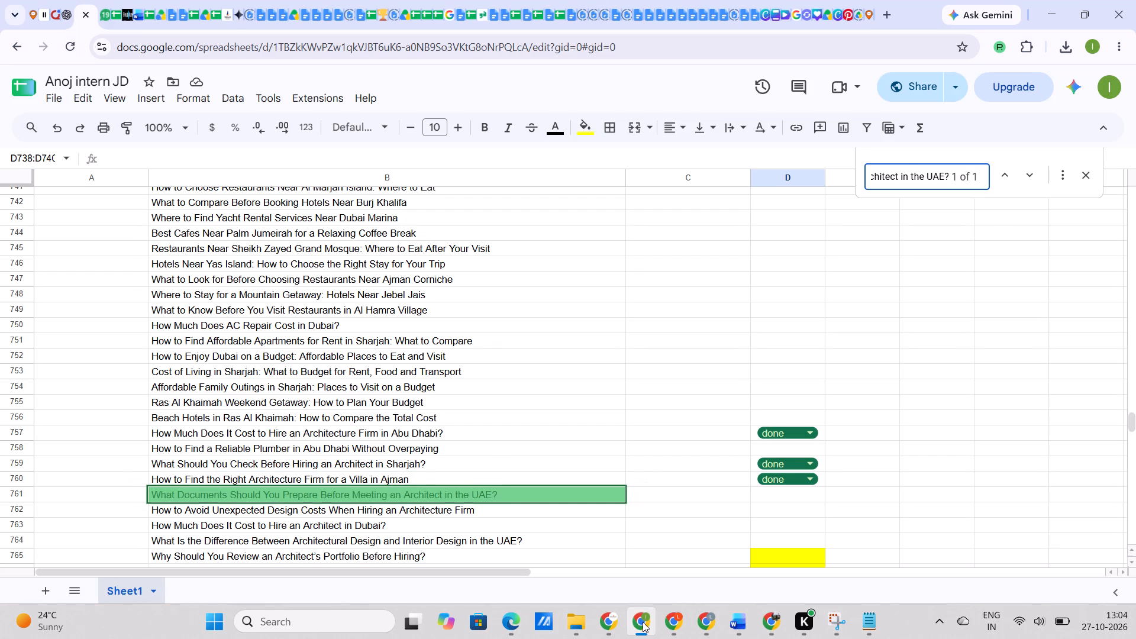
pyautogui.click(643, 622)
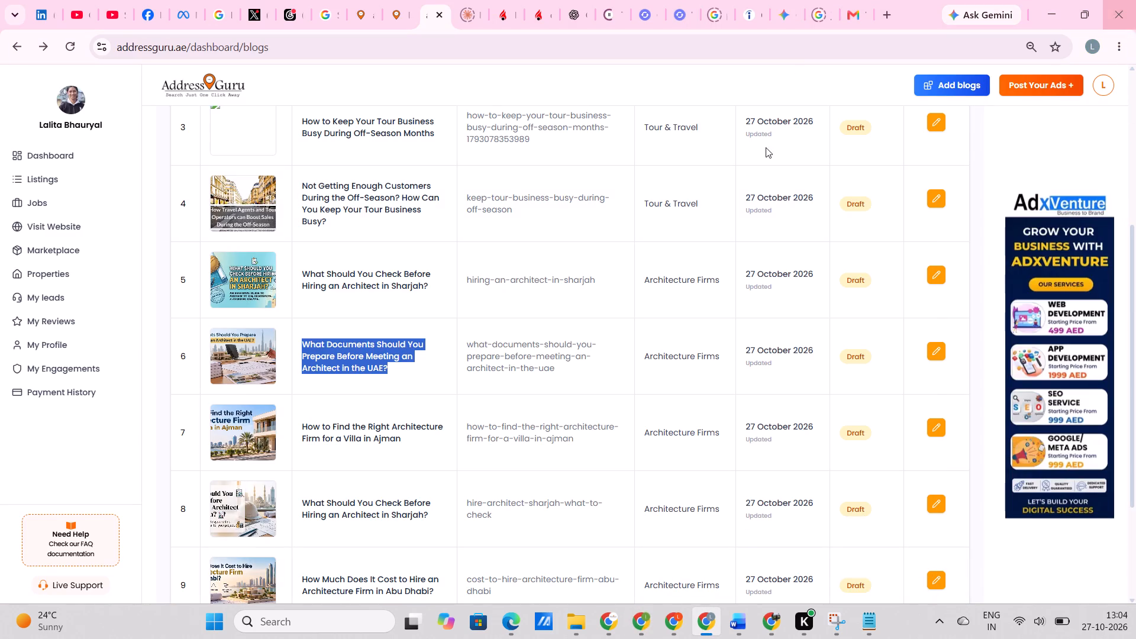
# Open the draft on documents to prepare before meeting an architect and delete the "Introduction" heading from its content.
pyautogui.click(701, 359)
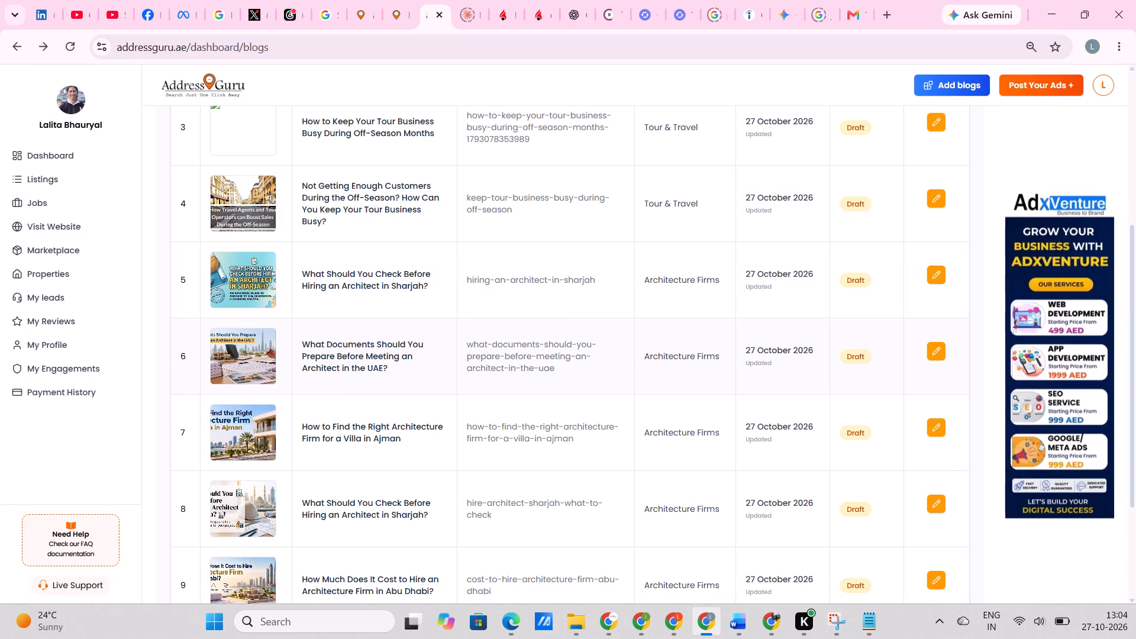
pyautogui.click(938, 351)
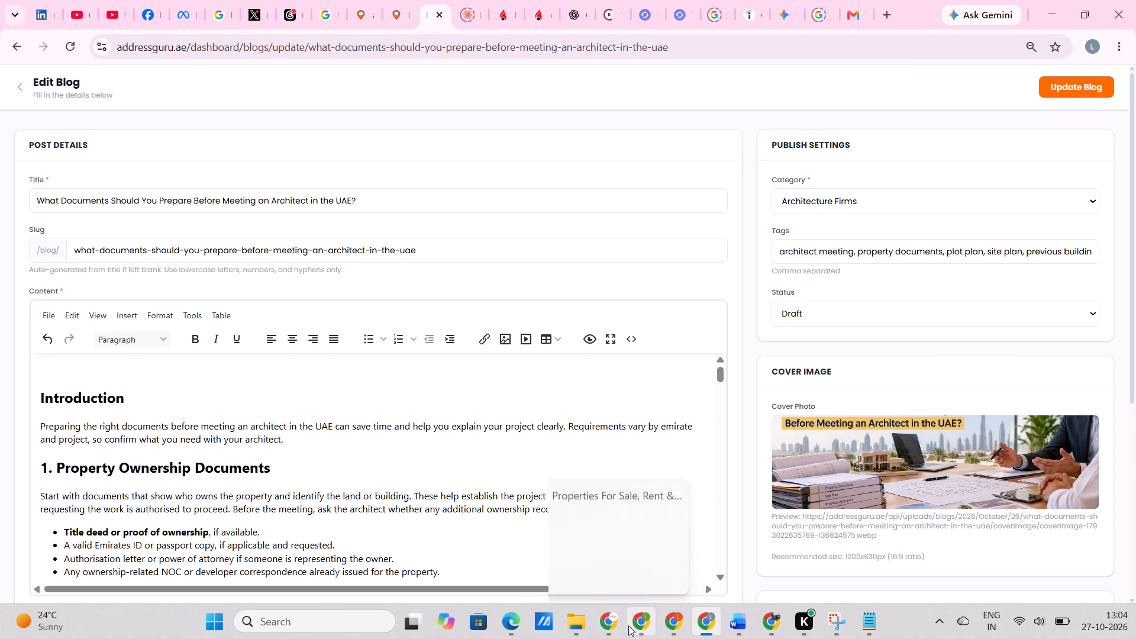
pyautogui.click(644, 621)
pyautogui.click(644, 621)
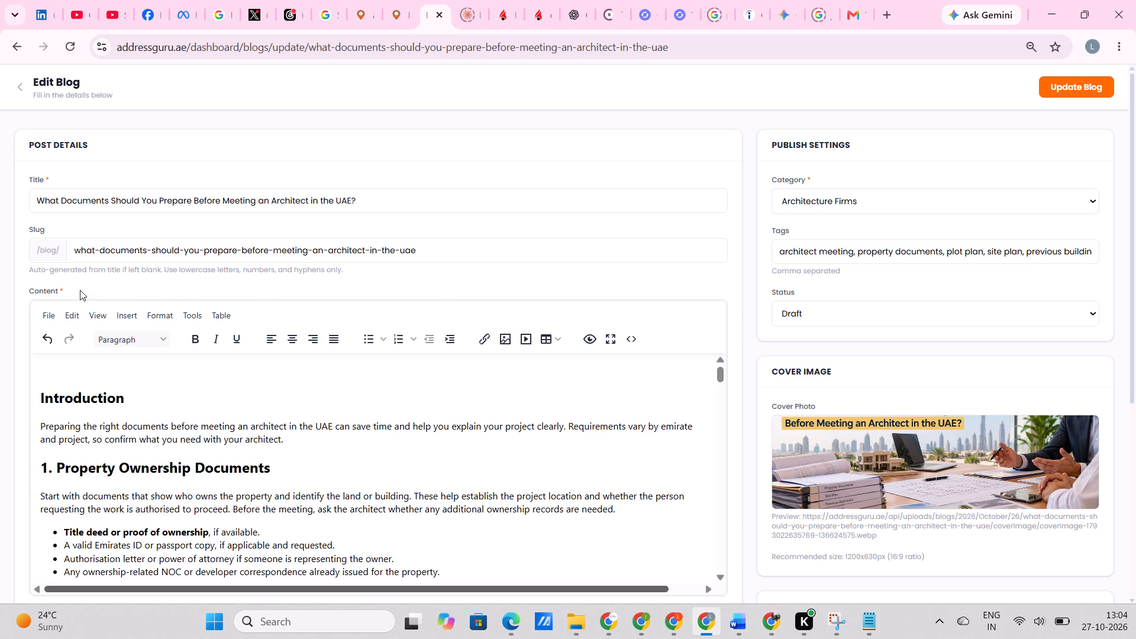
pyautogui.moveTo(141, 399); pyautogui.dragTo(0, 396)
pyautogui.press('BackSpace')
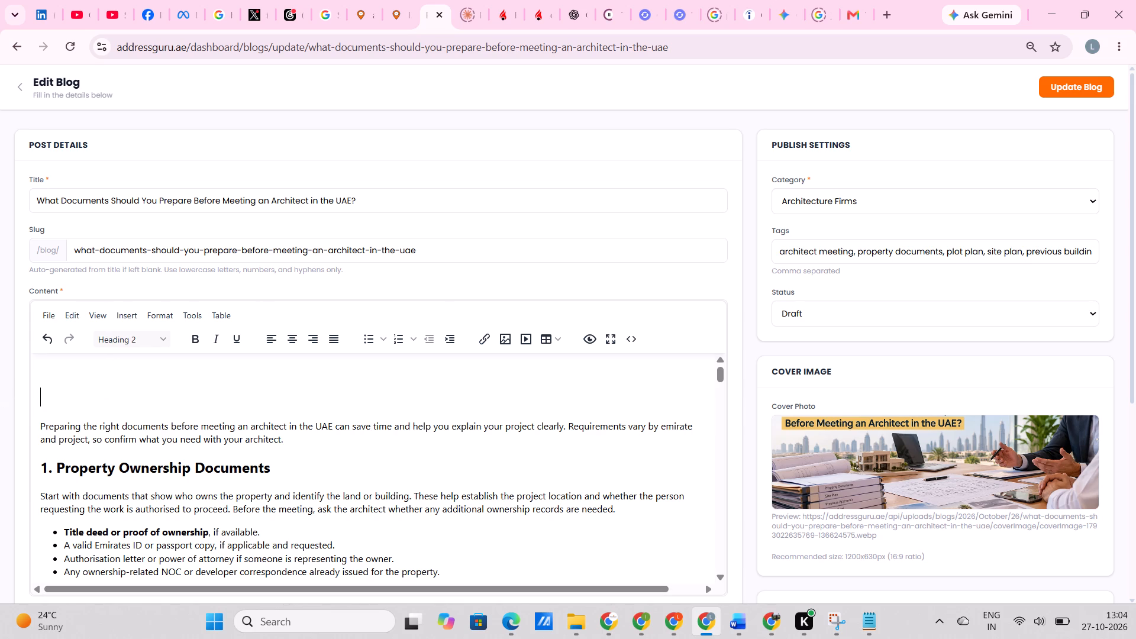
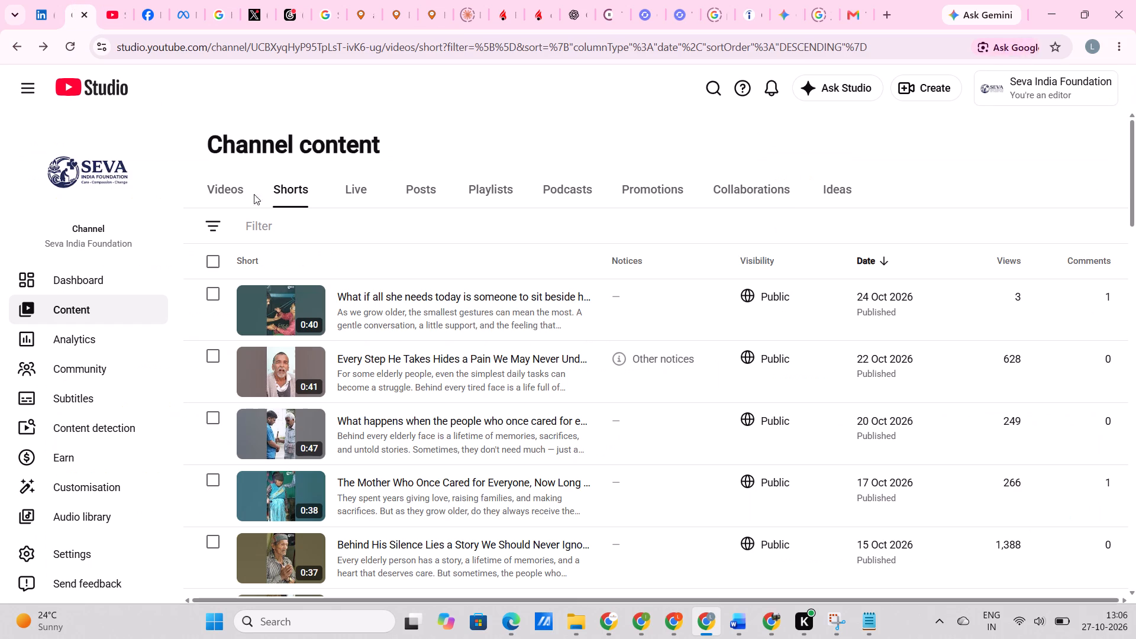
pyautogui.click(69, 44)
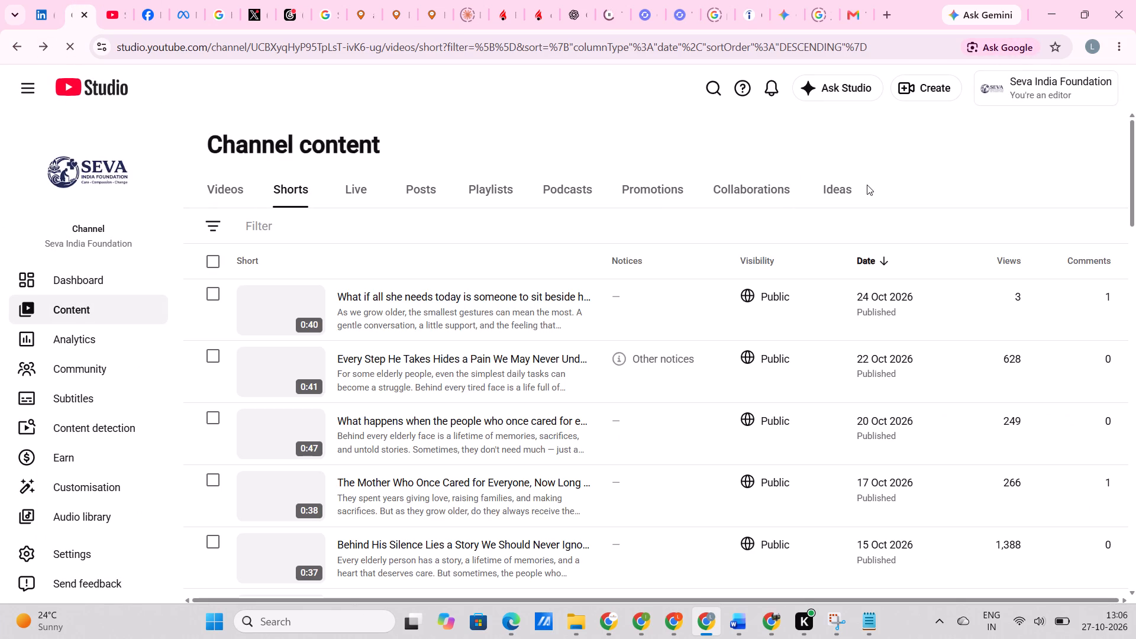
pyautogui.click(919, 84)
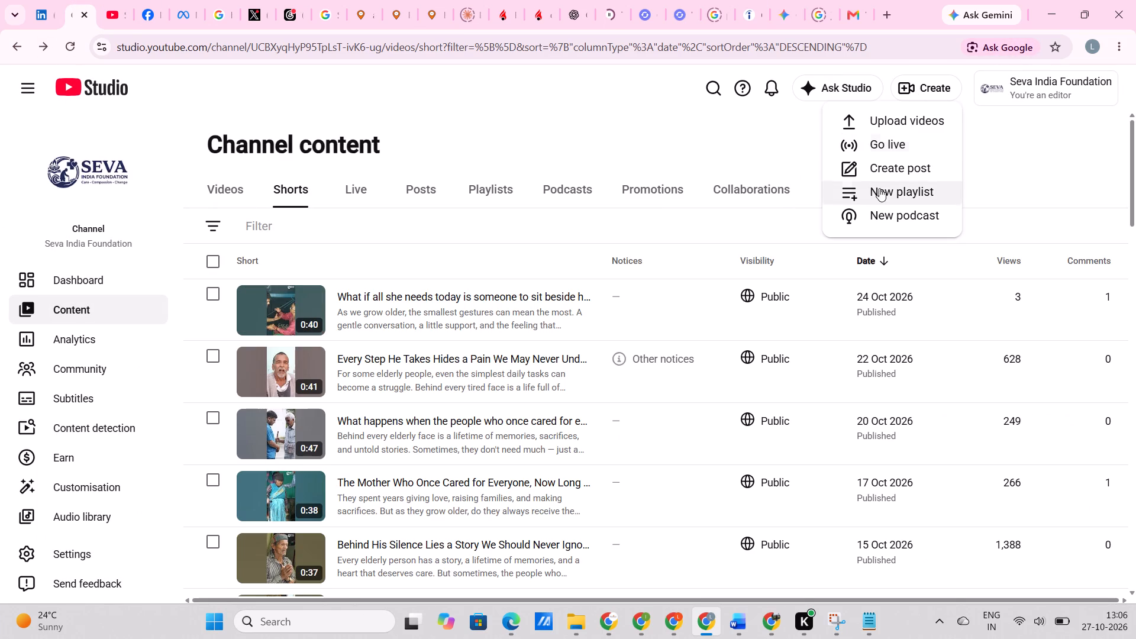
pyautogui.click(873, 109)
pyautogui.click(547, 402)
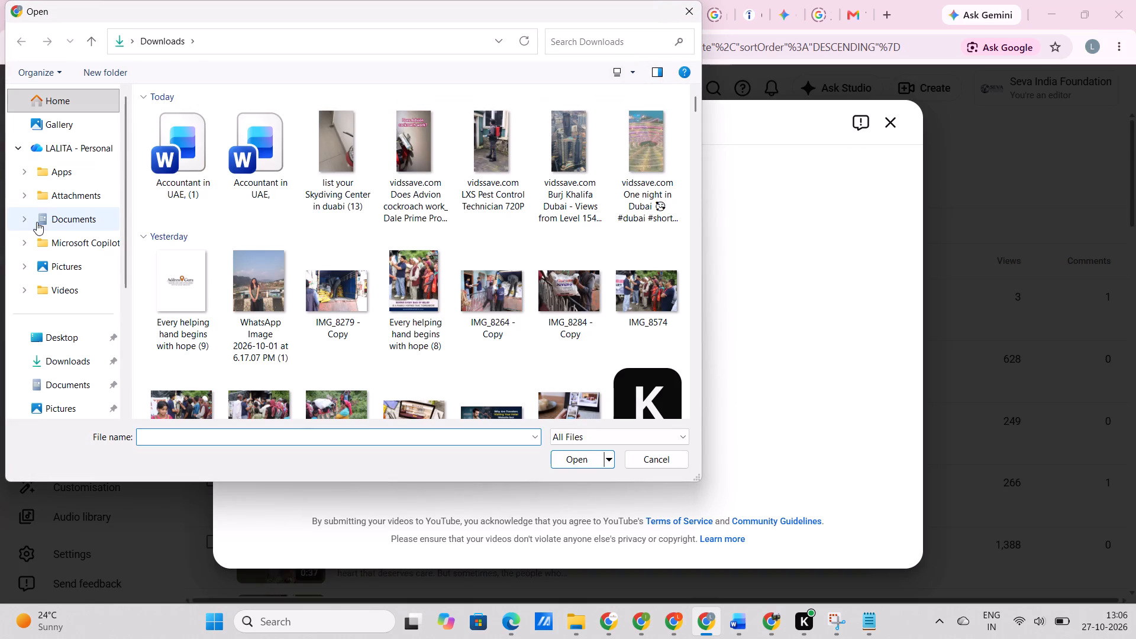
pyautogui.click(64, 360)
pyautogui.click(564, 47)
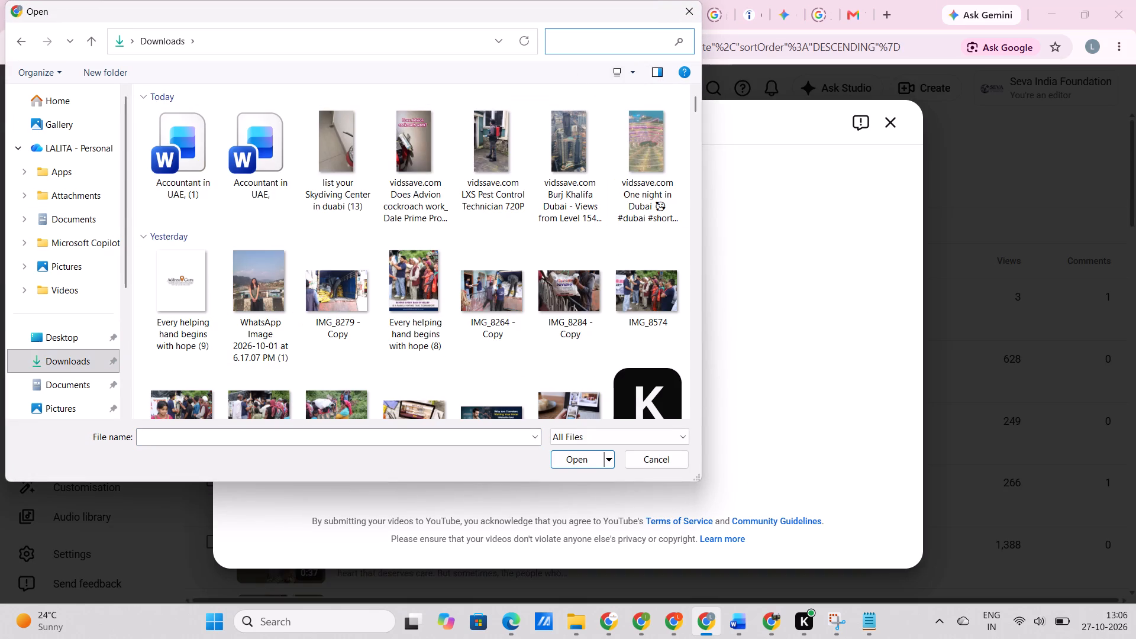
pyautogui.write('27-10')
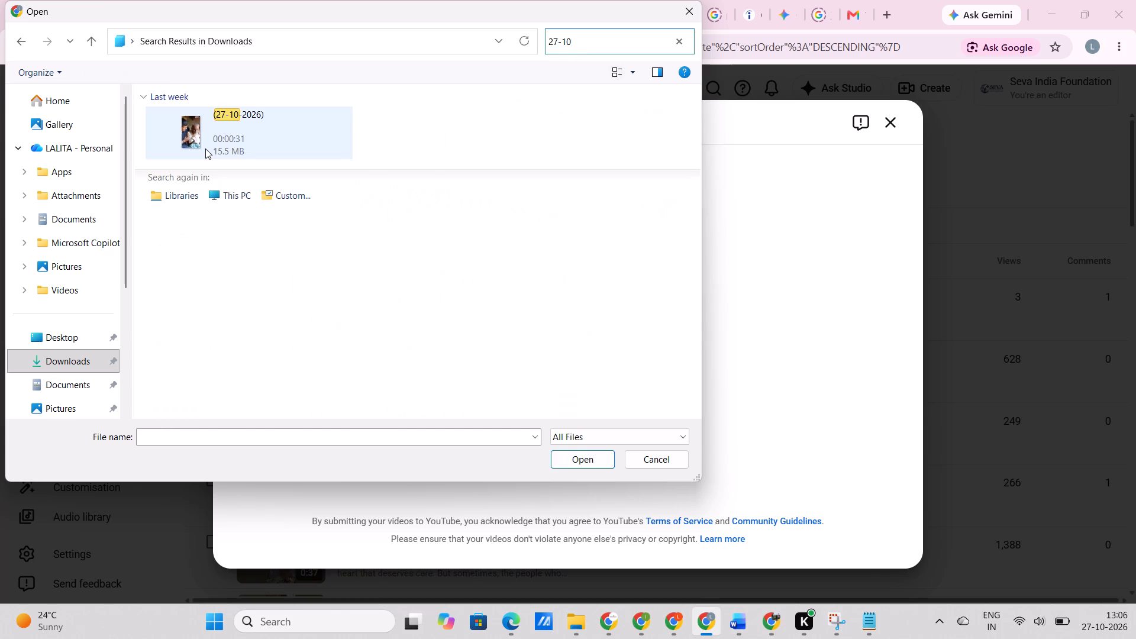
pyautogui.click(205, 149)
pyautogui.click(582, 460)
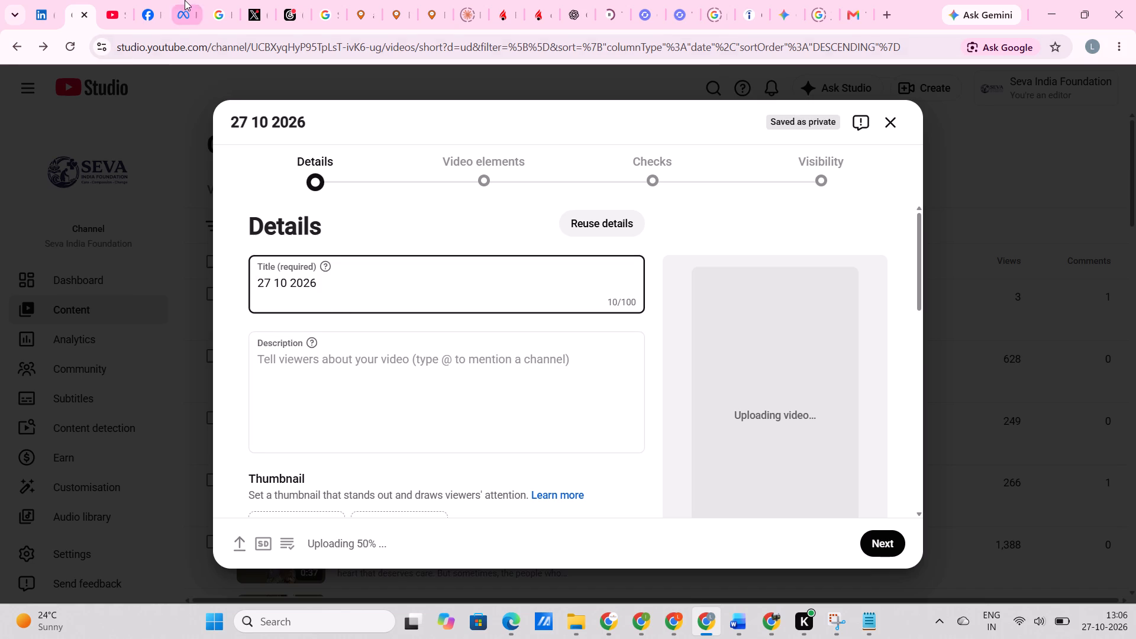
# Add the video (27-10-2026) from Downloads to Seva India Foundation's Google Business Profile photos and videos.
pyautogui.click(185, 0)
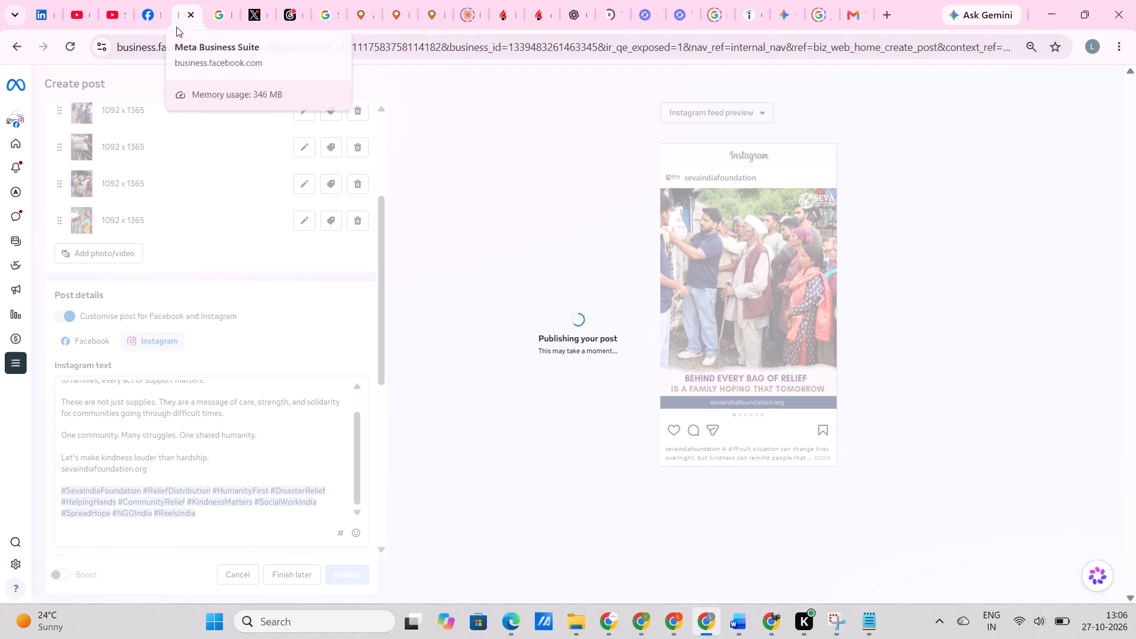
pyautogui.click(254, 0)
pyautogui.click(292, 0)
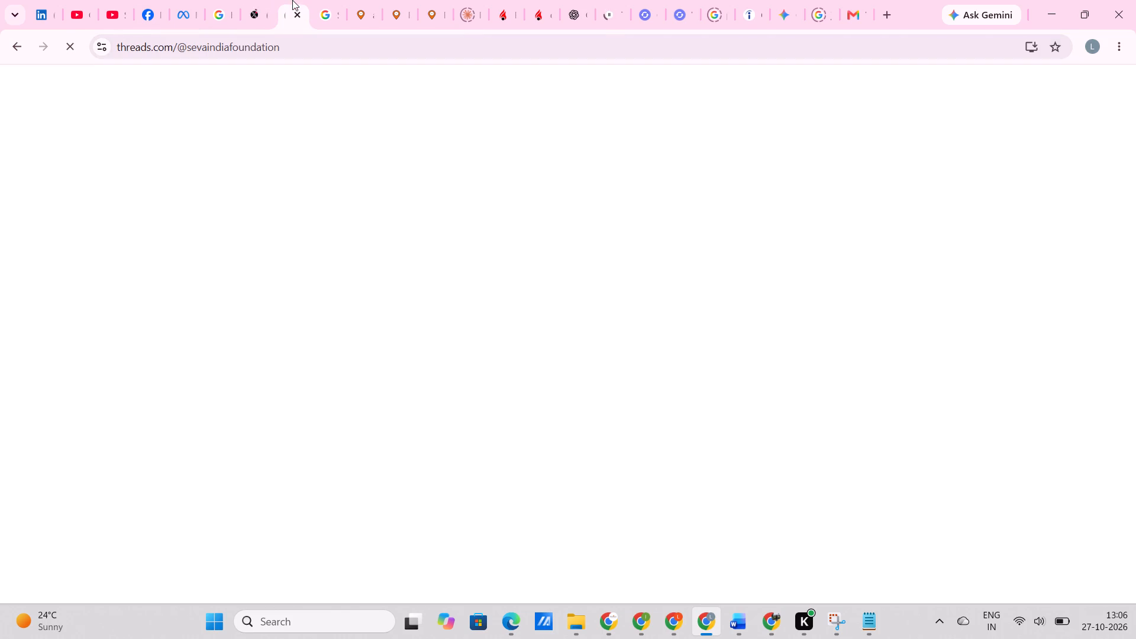
pyautogui.click(323, 0)
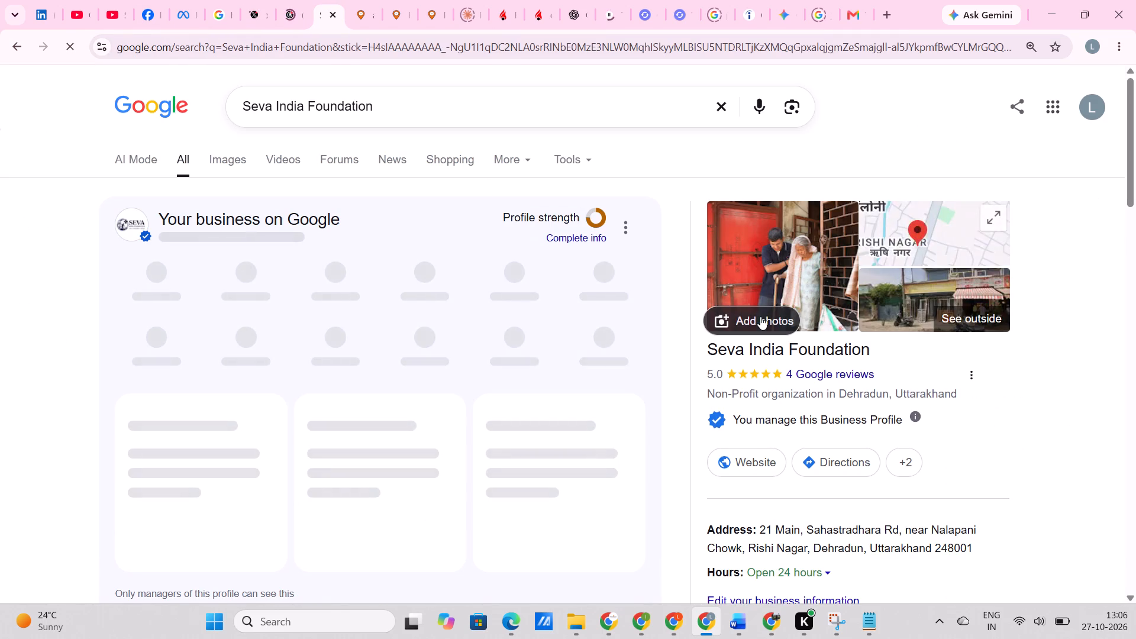
pyautogui.click(760, 315)
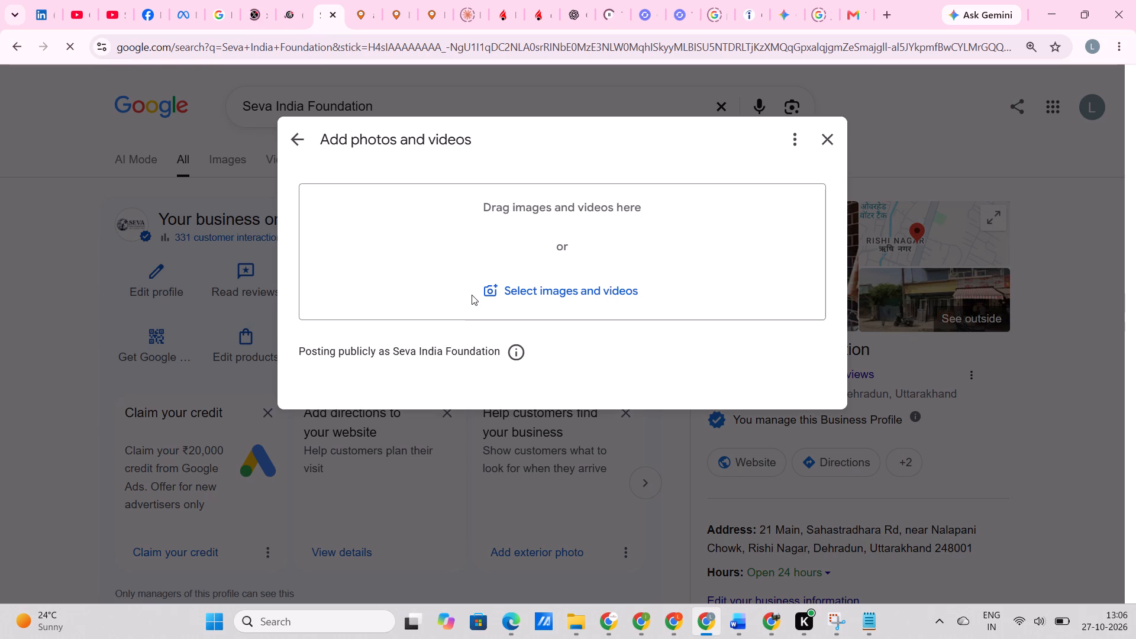
pyautogui.click(540, 305)
pyautogui.click(540, 293)
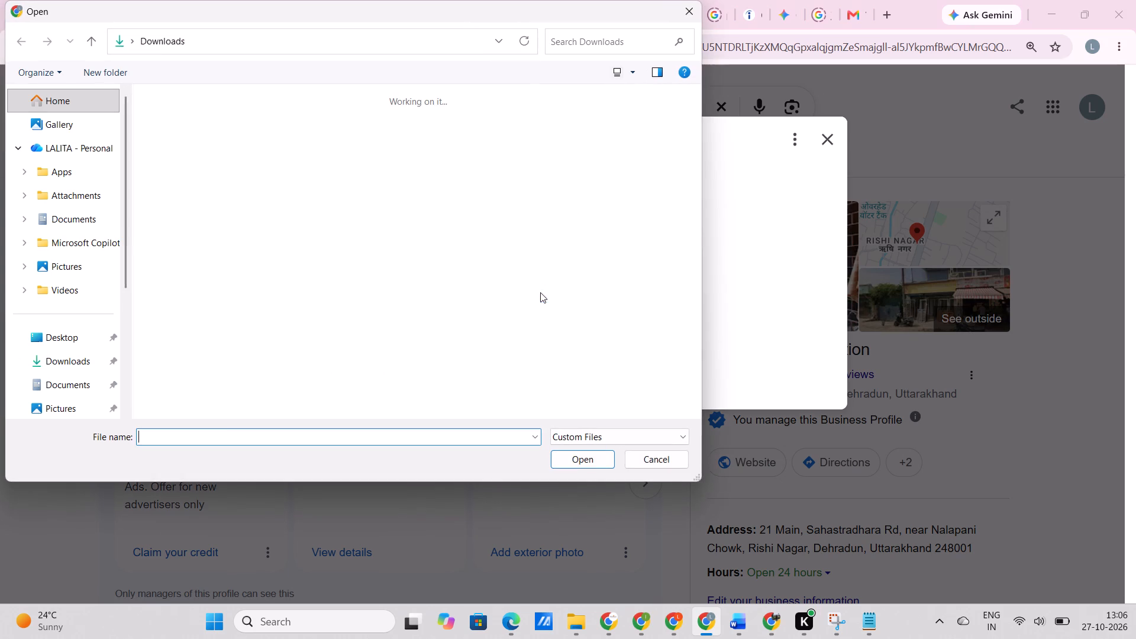
pyautogui.click(613, 38)
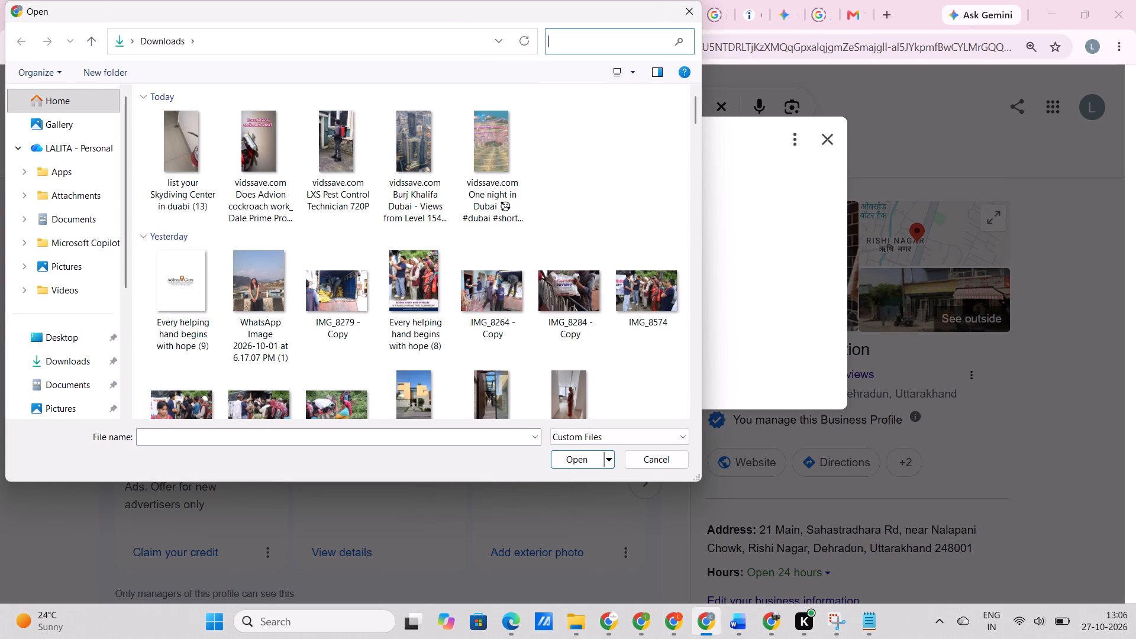
pyautogui.write('27-10')
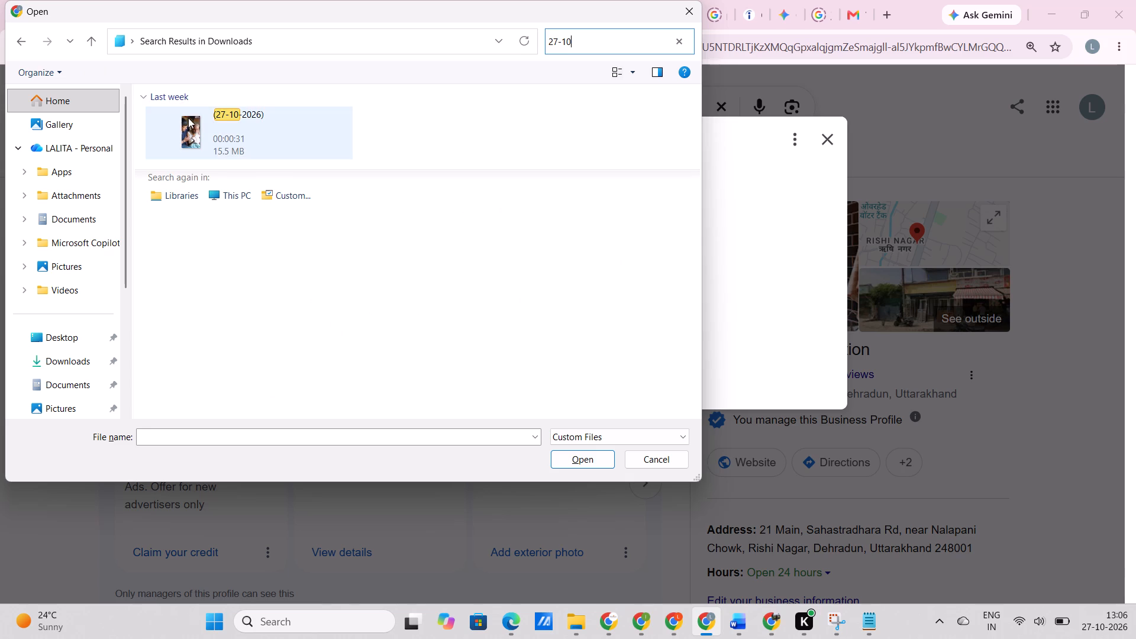
pyautogui.click(200, 122)
pyautogui.click(591, 456)
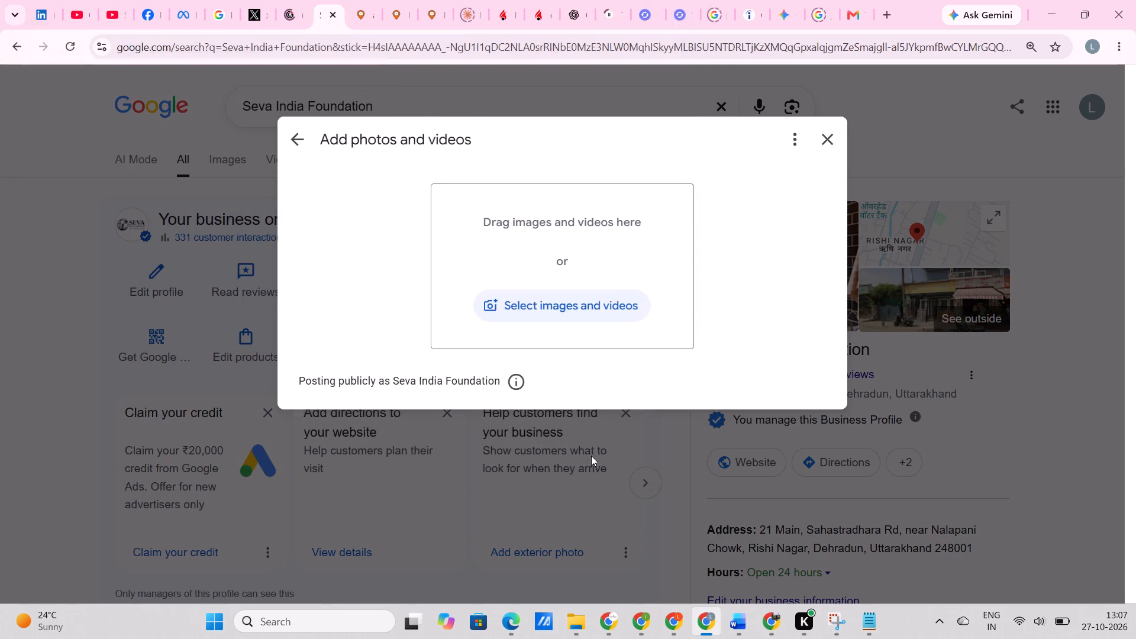
# Start a new thread on the sevaindiafoundation Threads profile and attach the video (27-10-2026) from Downloads.
pyautogui.click(291, 0)
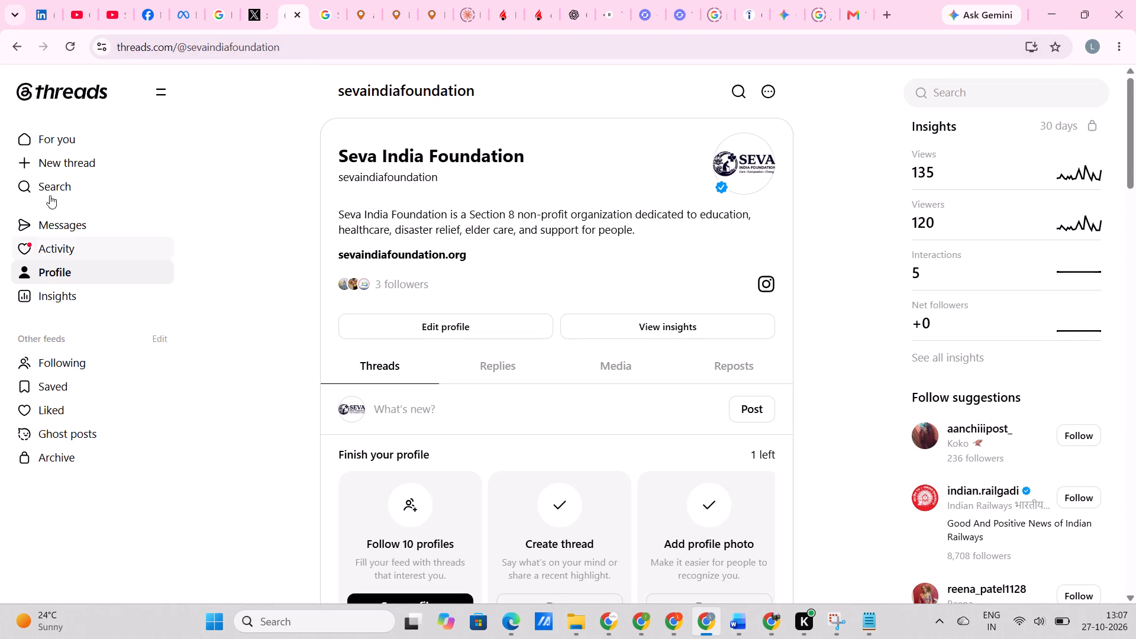
pyautogui.click(57, 161)
pyautogui.click(391, 338)
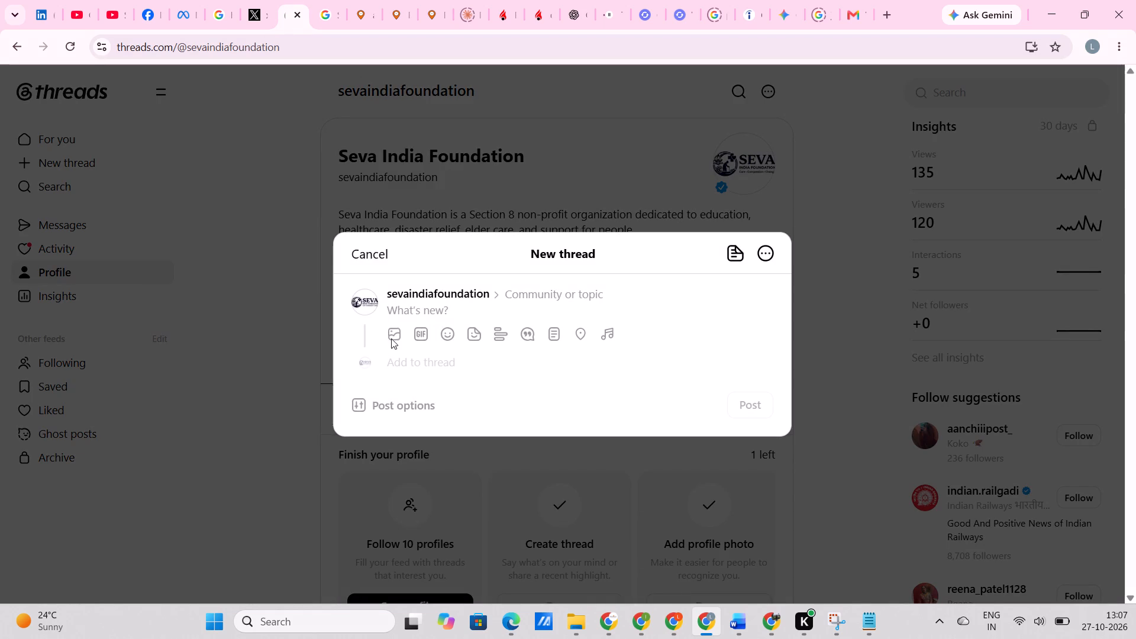
pyautogui.click(580, 34)
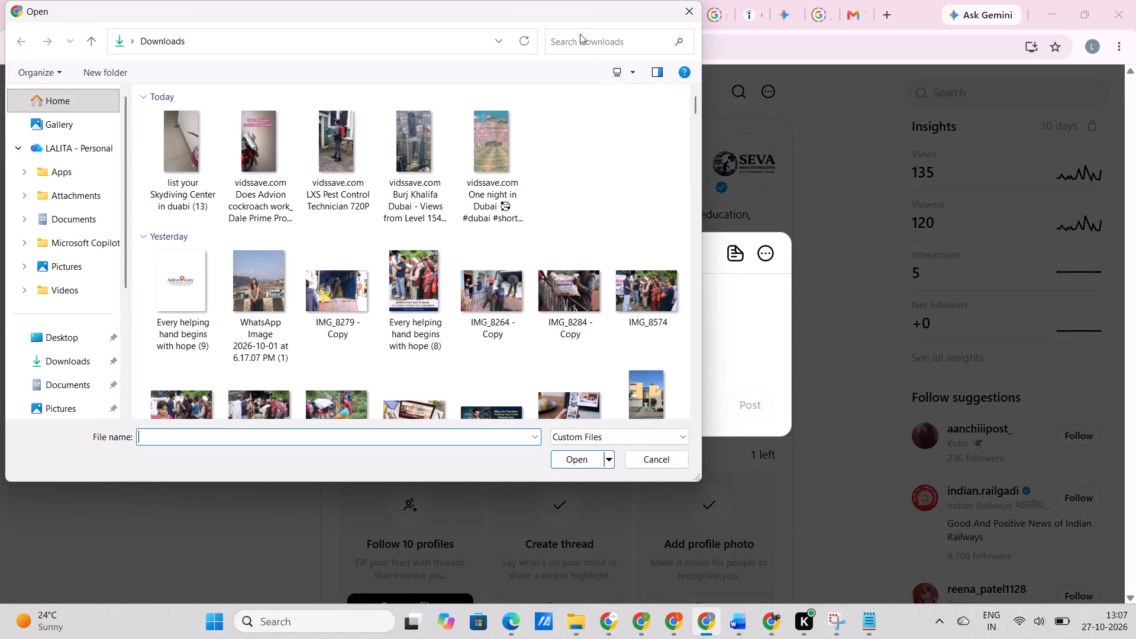
pyautogui.click(578, 38)
pyautogui.write('27-10')
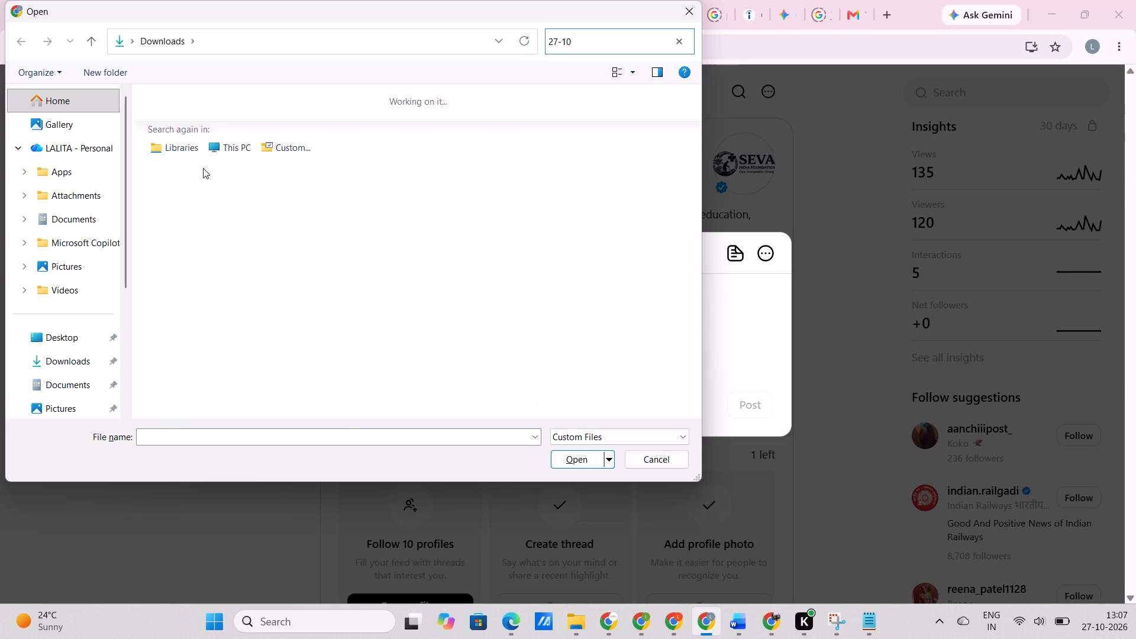
pyautogui.click(202, 130)
pyautogui.click(570, 456)
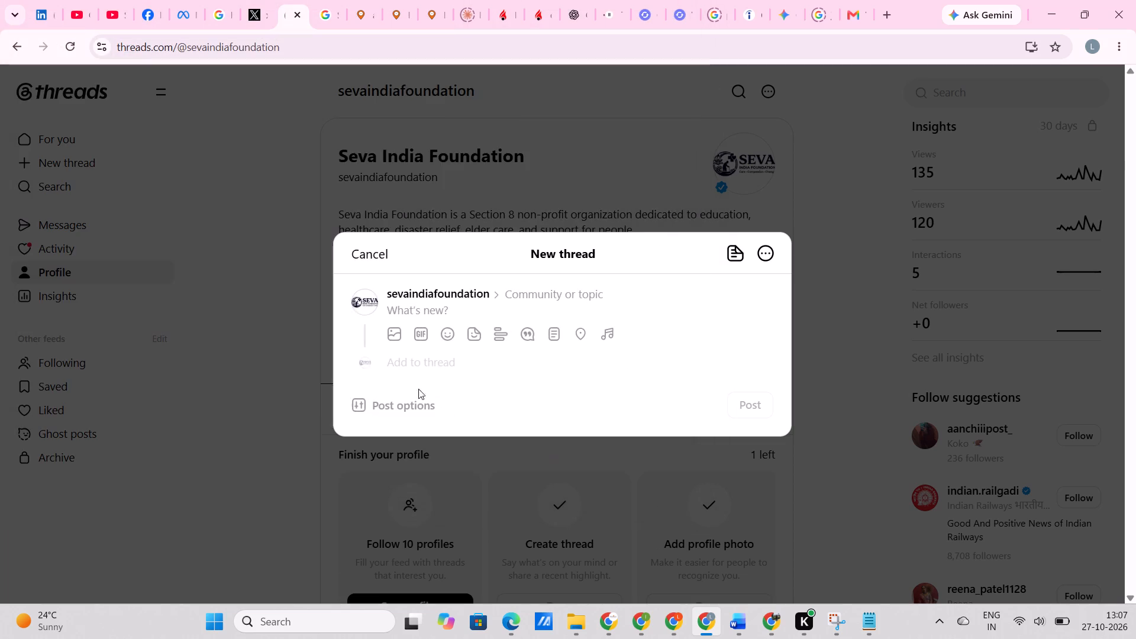
# Start a new X post from the Seva India Foundation profile and attach the video (27-10-2026) from Downloads.
pyautogui.click(249, 0)
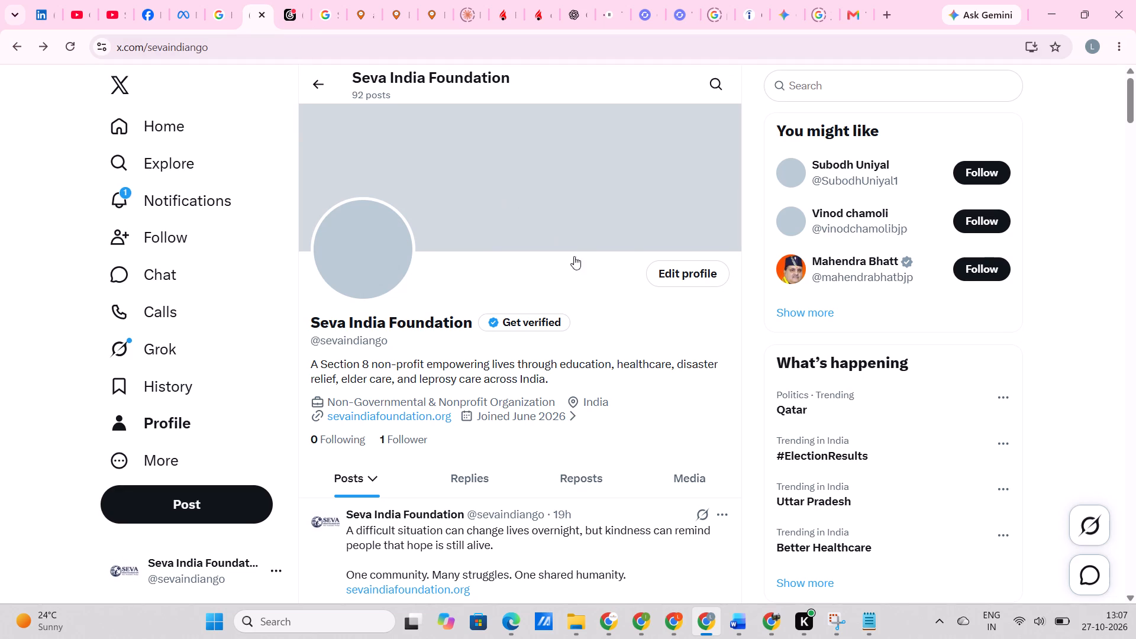
pyautogui.click(149, 513)
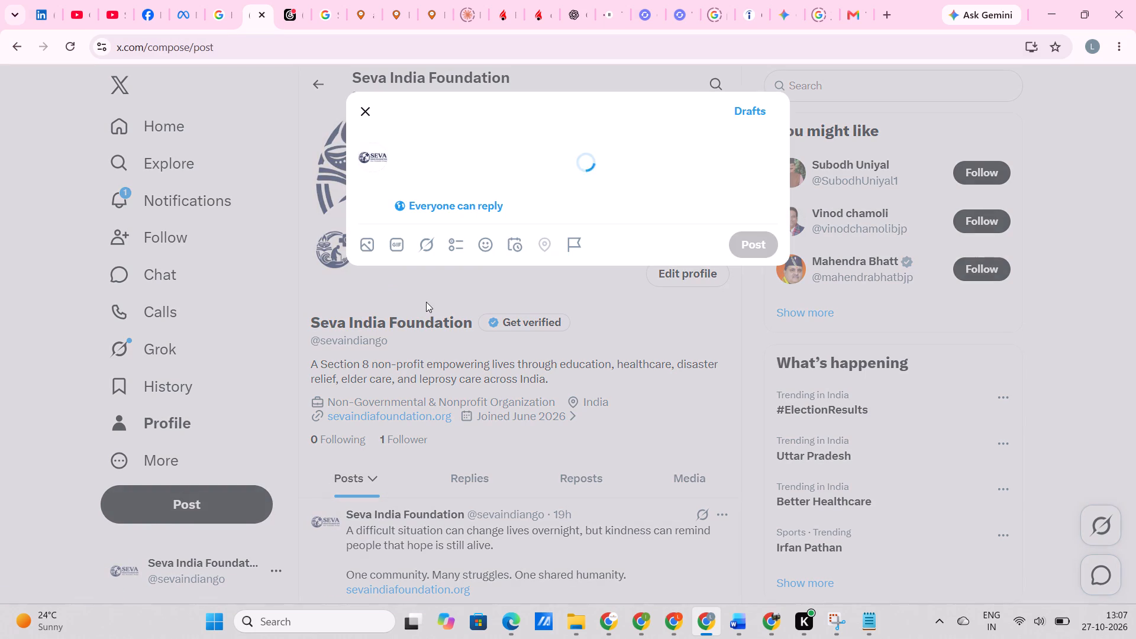
pyautogui.click(363, 281)
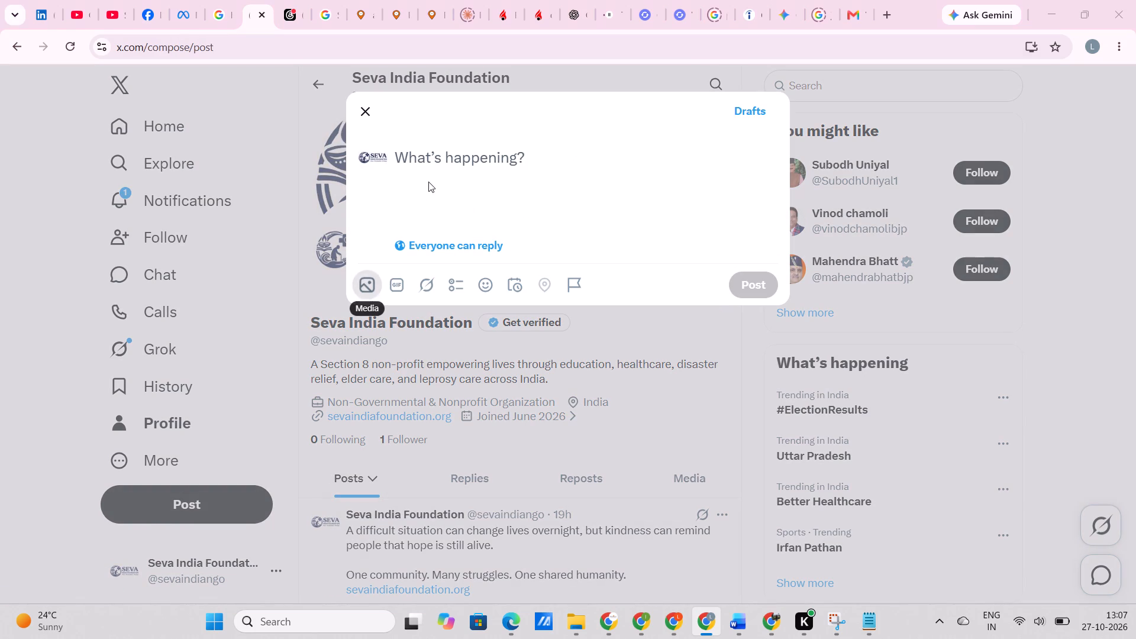
pyautogui.click(590, 35)
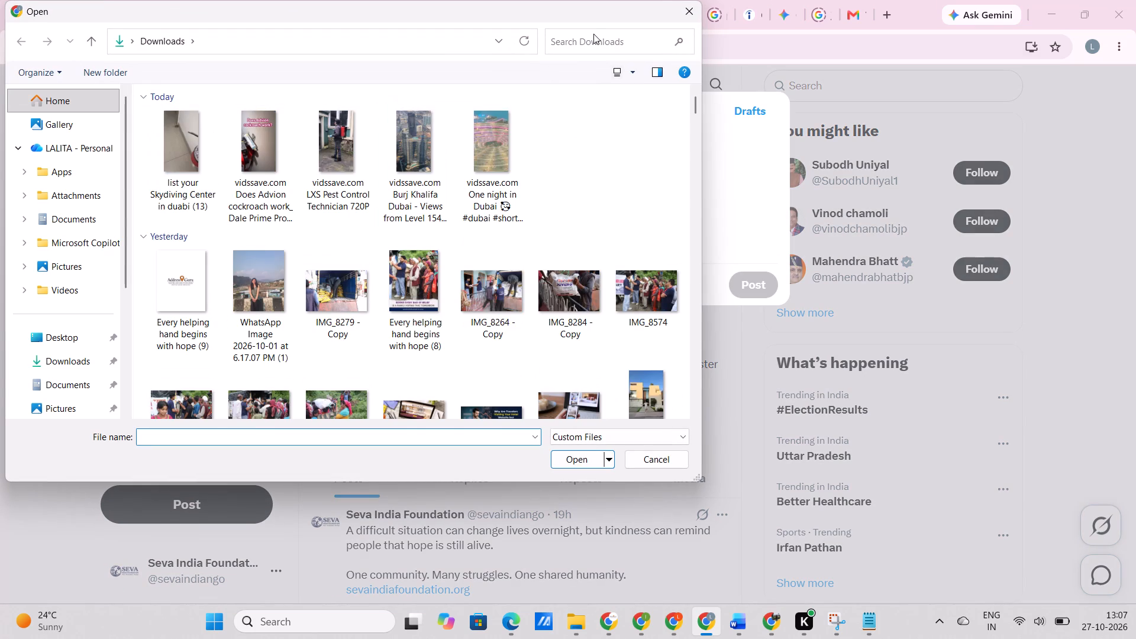
pyautogui.click(599, 43)
pyautogui.write('27-10')
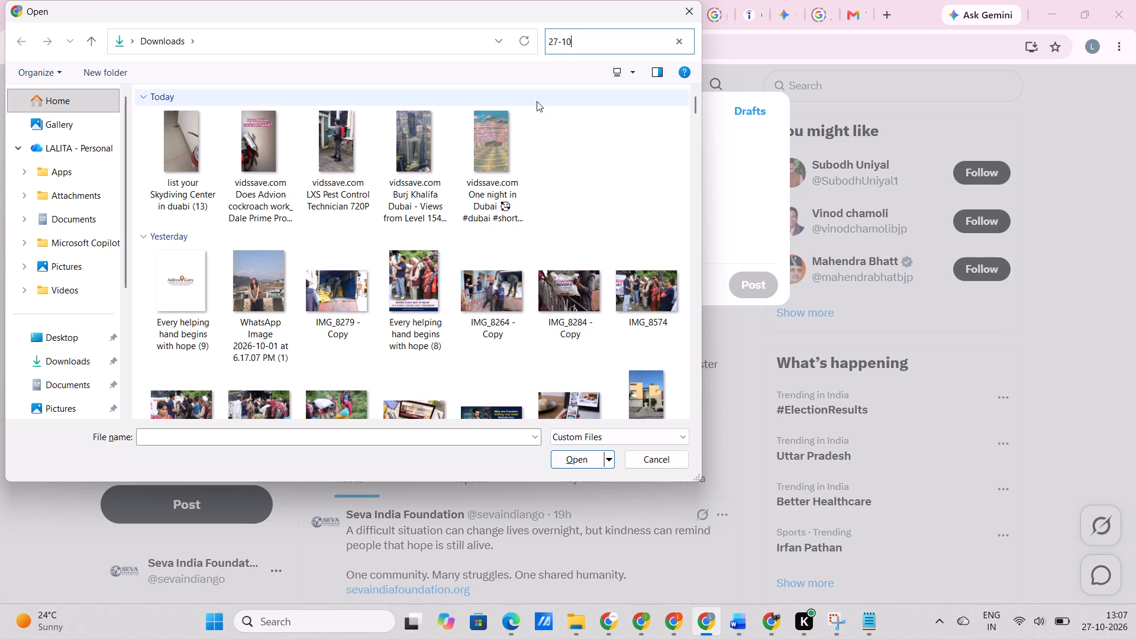
pyautogui.click(240, 135)
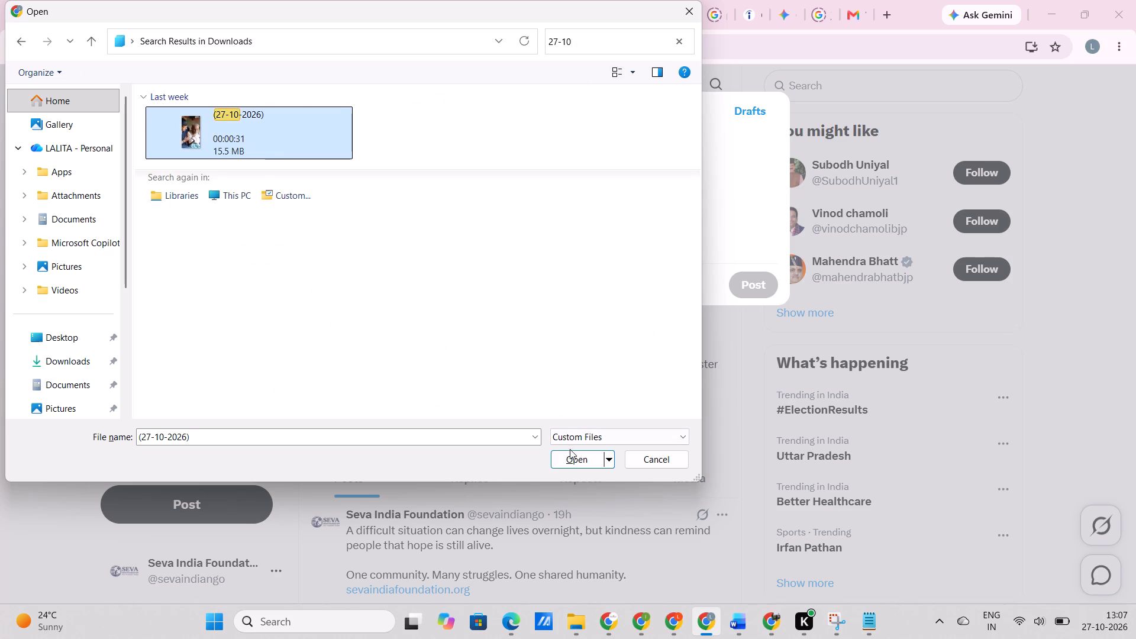
pyautogui.click(565, 467)
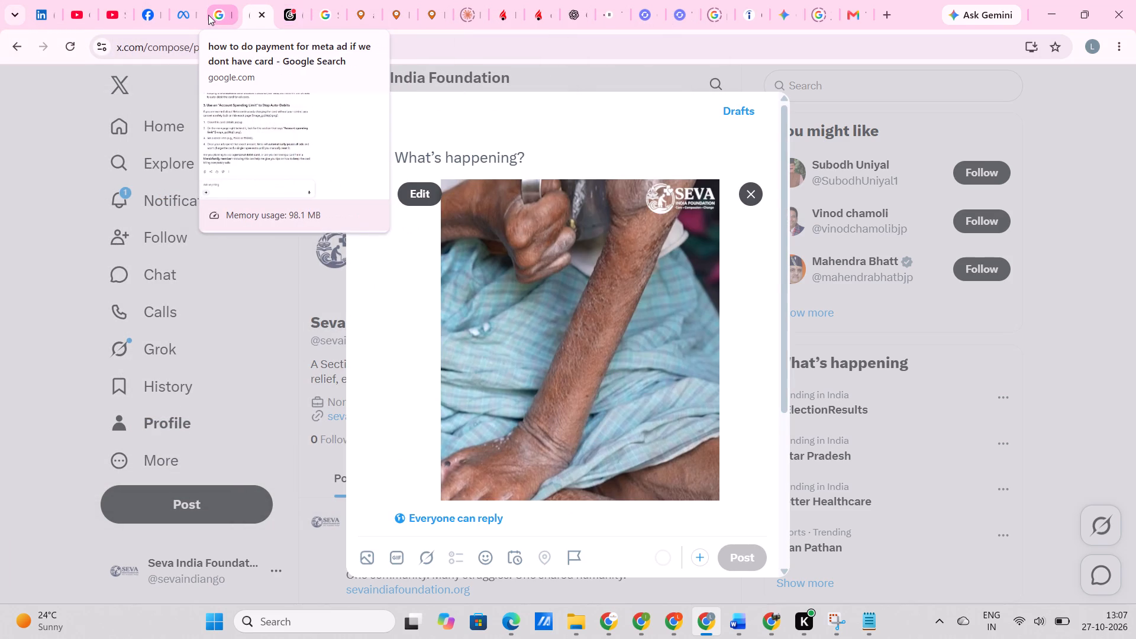
# Reload the Create post page in Meta Business Suite.
pyautogui.click(189, 0)
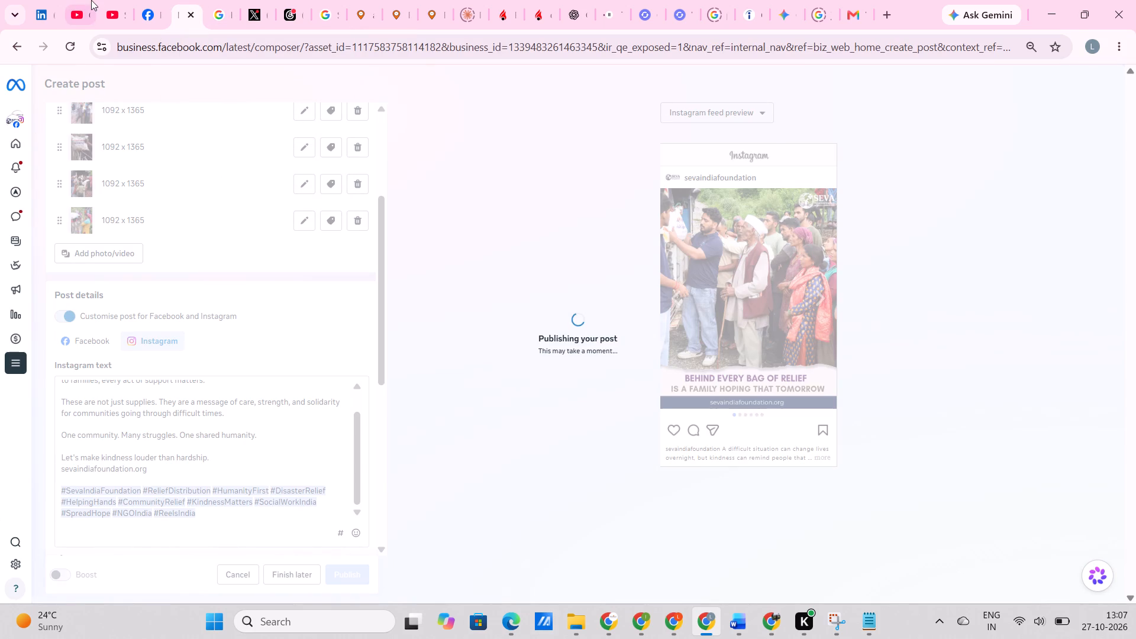
pyautogui.click(66, 45)
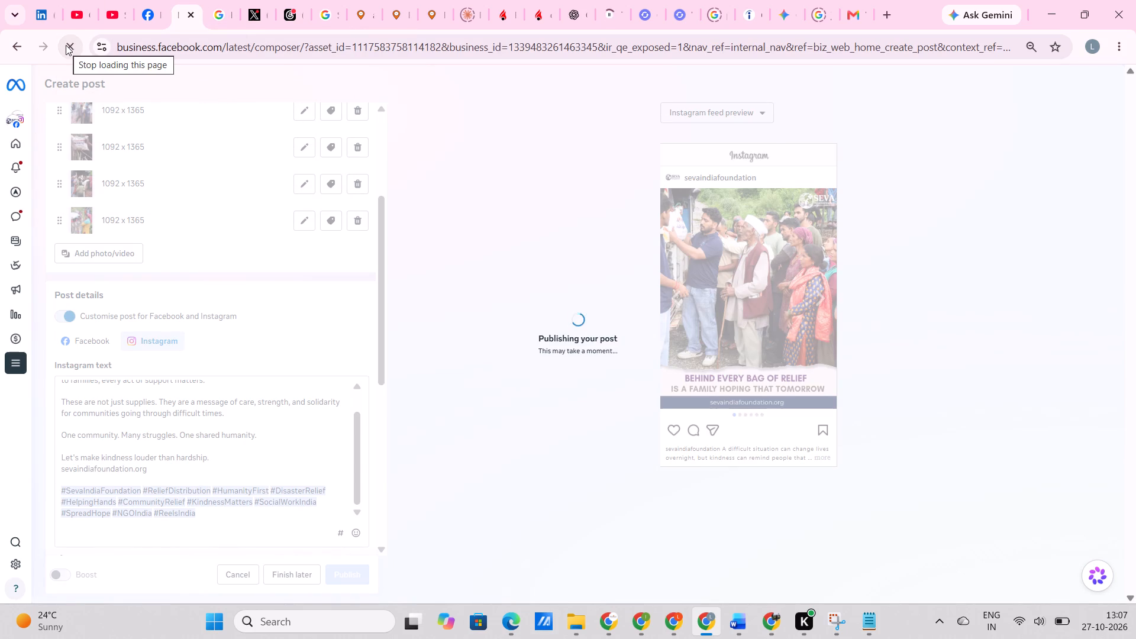
# Start a new LinkedIn post from the Seva India Foundation company page and open the file picker for its video.
pyautogui.click(28, 0)
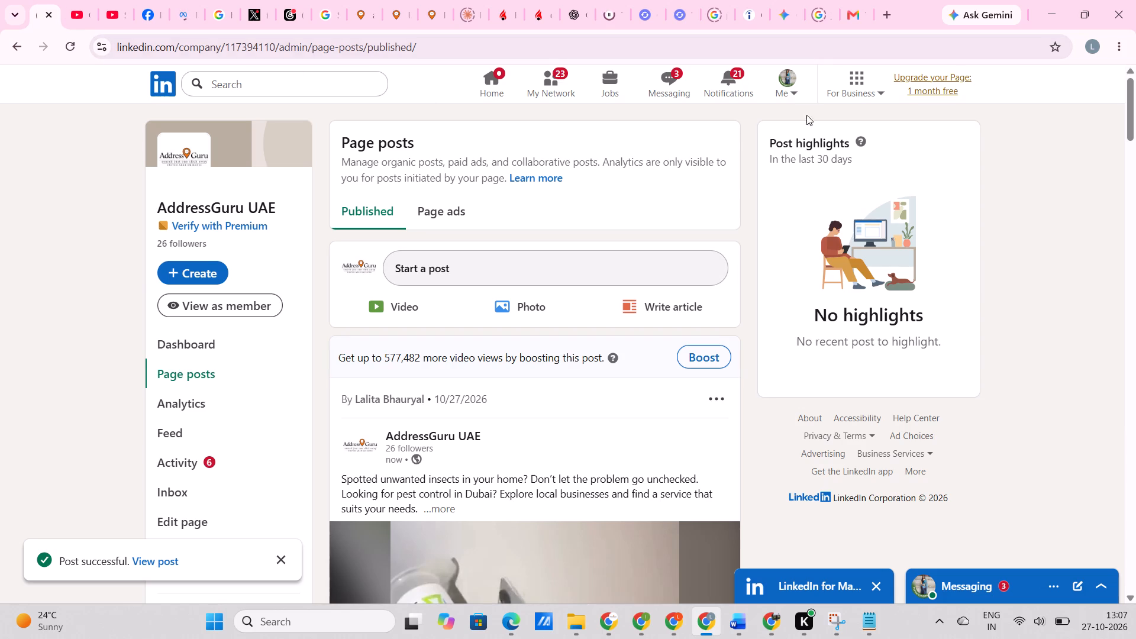
pyautogui.click(775, 84)
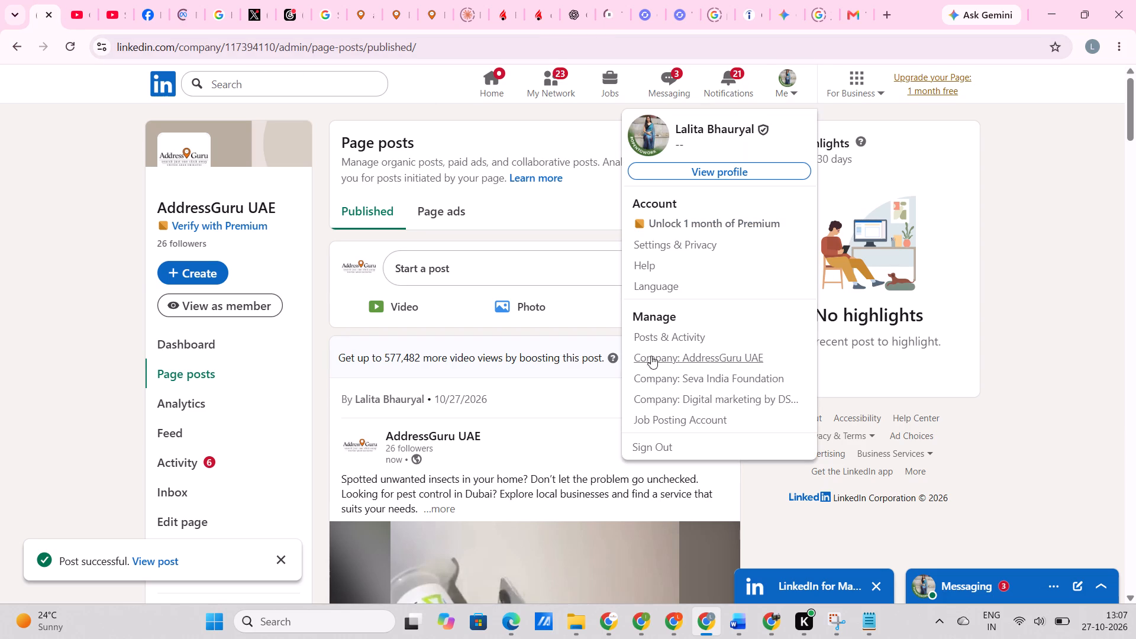
pyautogui.click(666, 381)
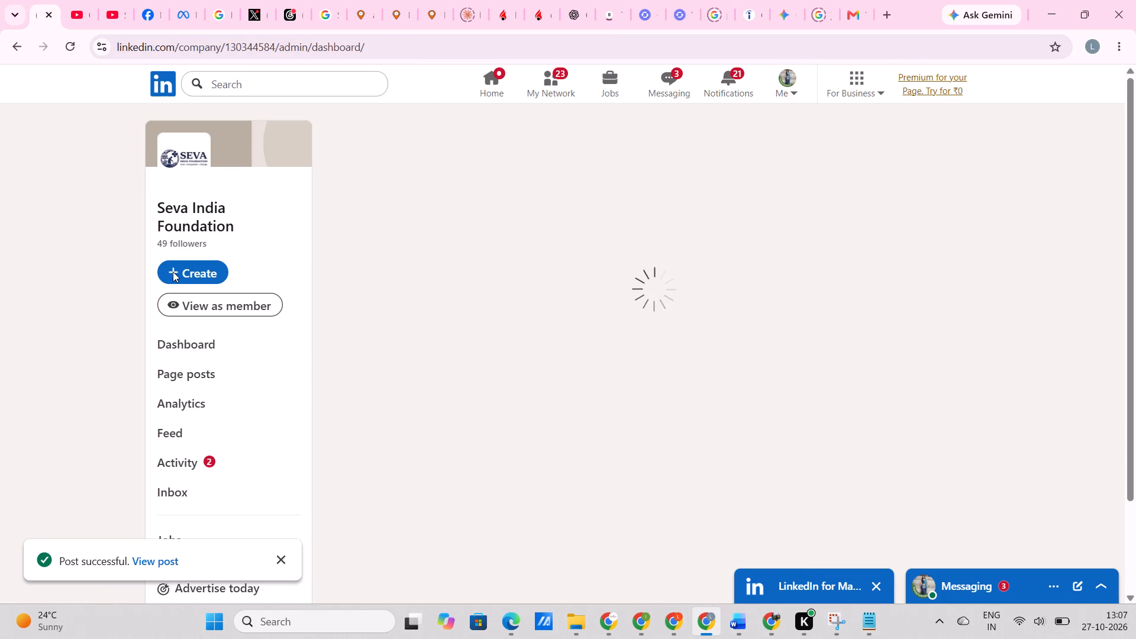
pyautogui.click(173, 272)
pyautogui.click(522, 172)
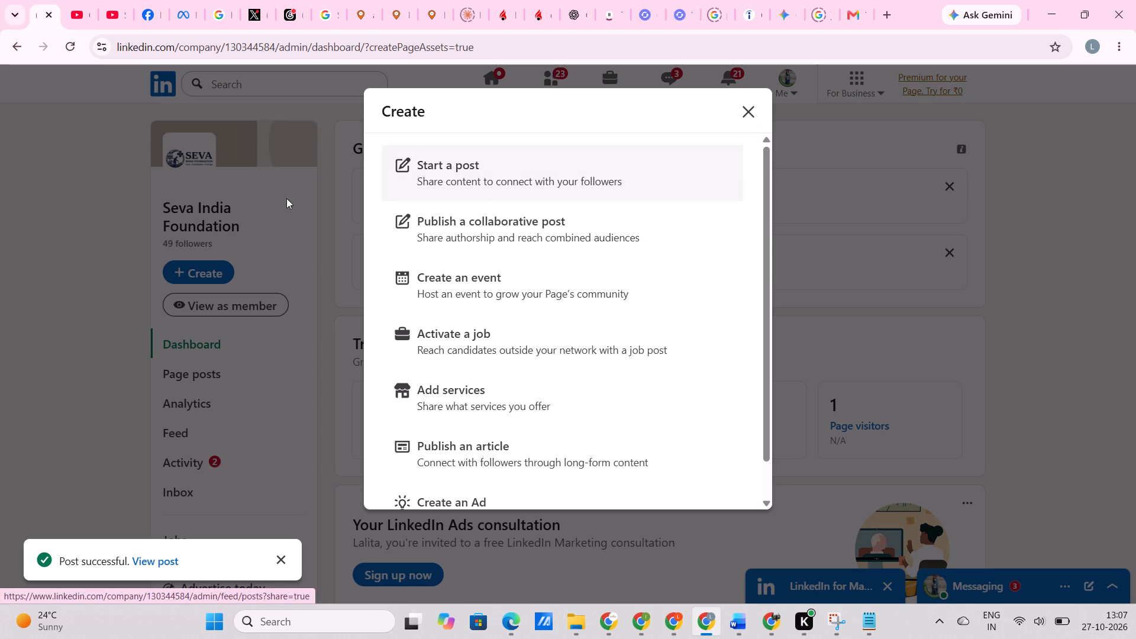
pyautogui.click(328, 445)
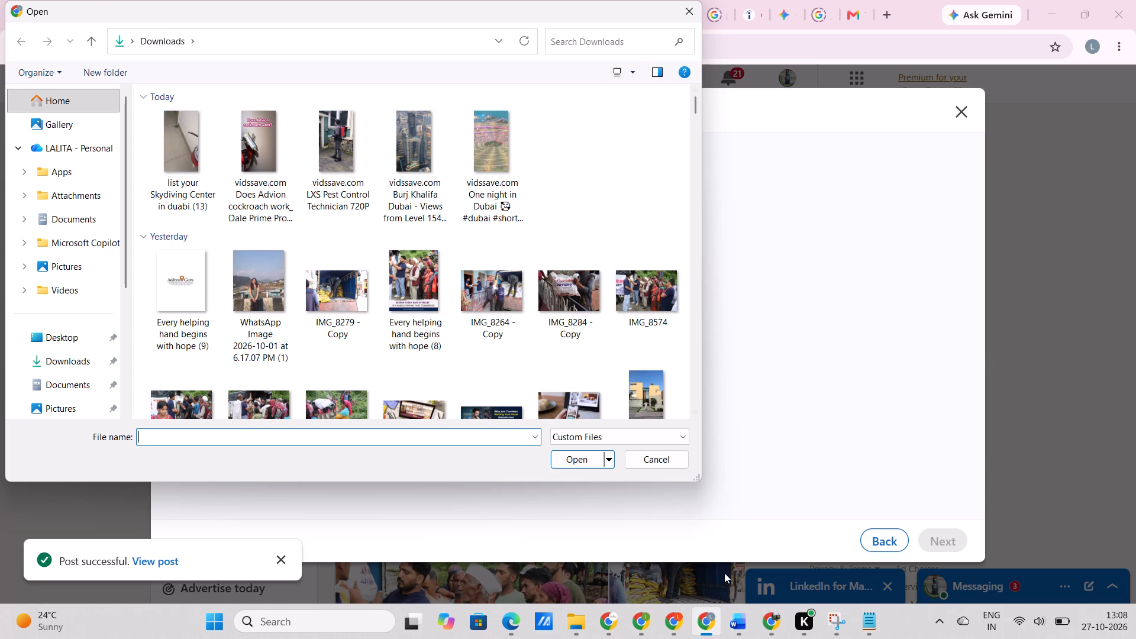
# Open the full list of categories on the AddressGuru UAE home page.
pyautogui.click(615, 626)
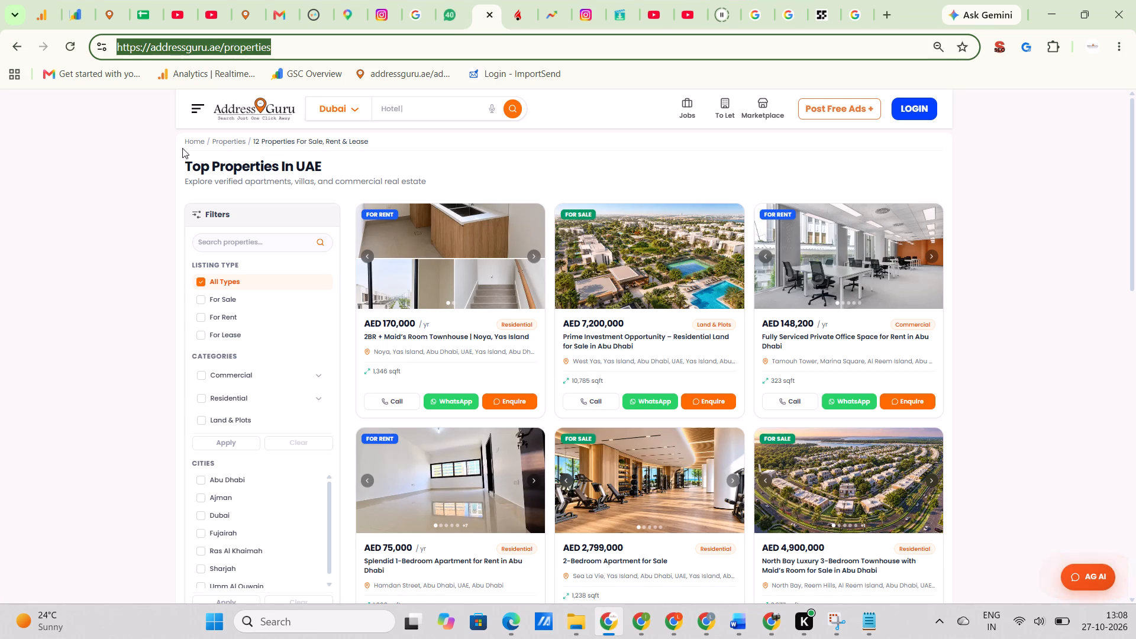
pyautogui.click(119, 0)
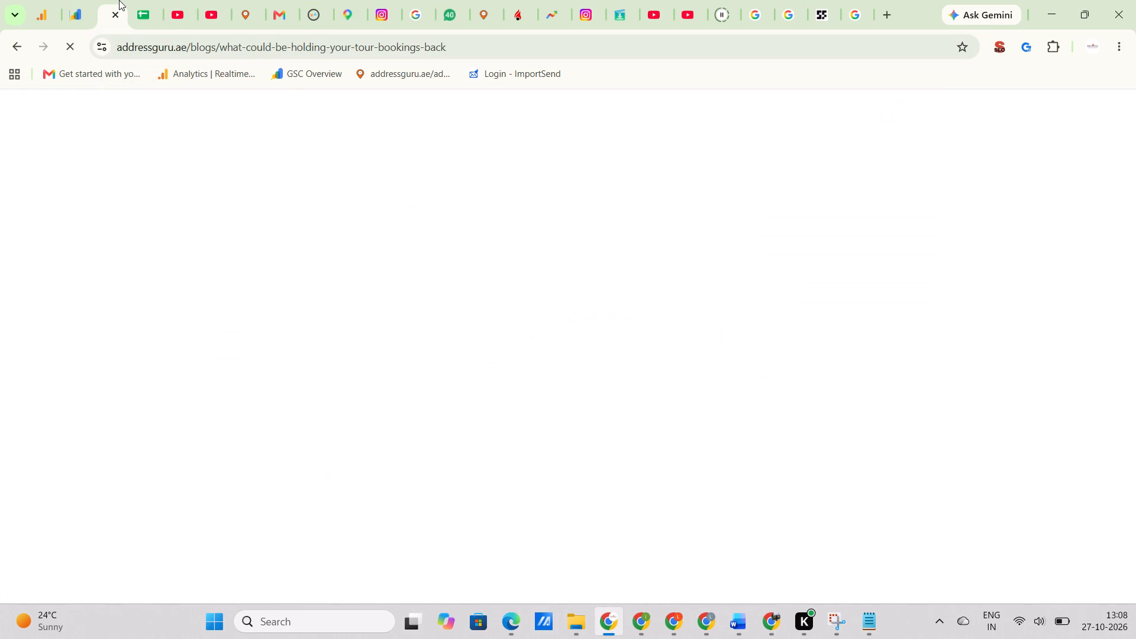
pyautogui.click(250, 0)
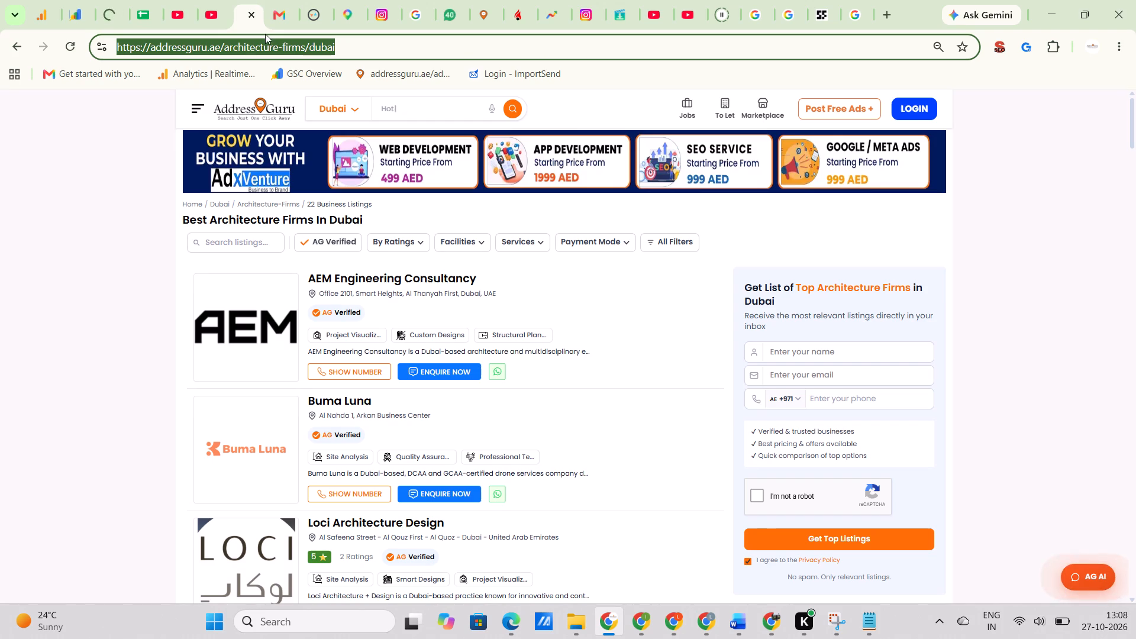
pyautogui.click(17, 40)
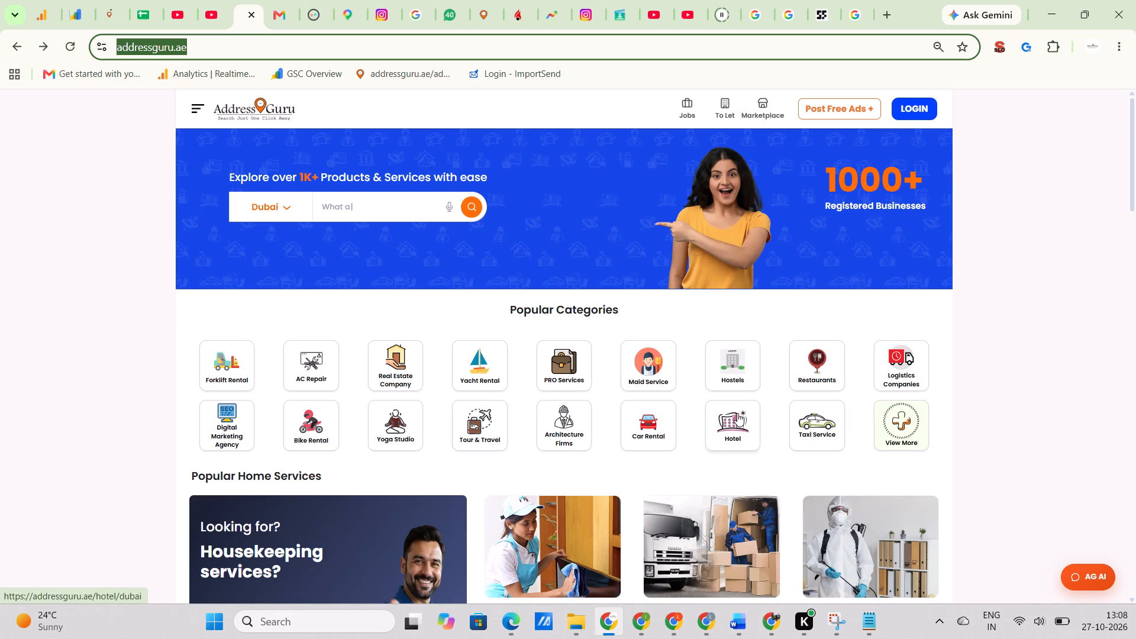
pyautogui.click(901, 435)
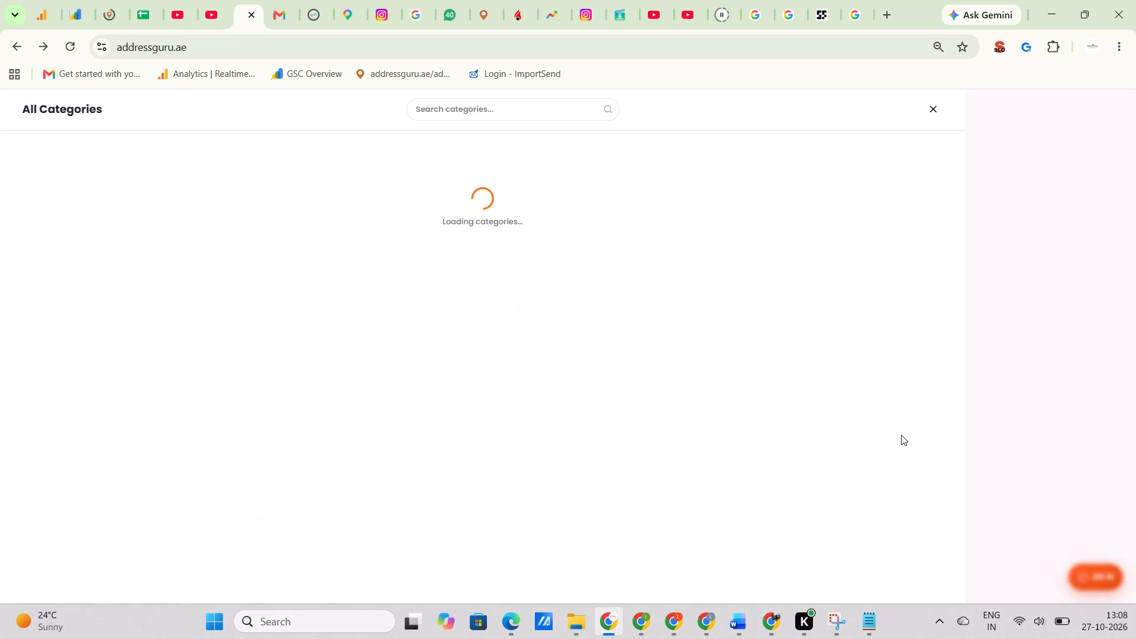
# Search the category SEO Content entries in the AddressGuru admin panel for "ast".
pyautogui.click(645, 624)
pyautogui.click(31, 5)
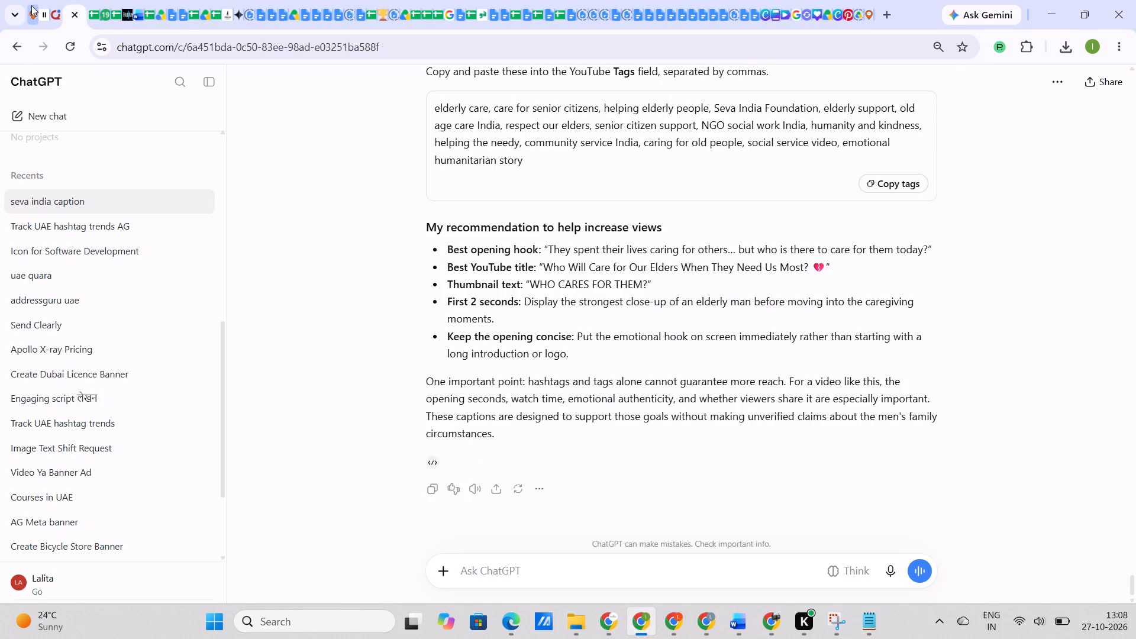
pyautogui.click(76, 256)
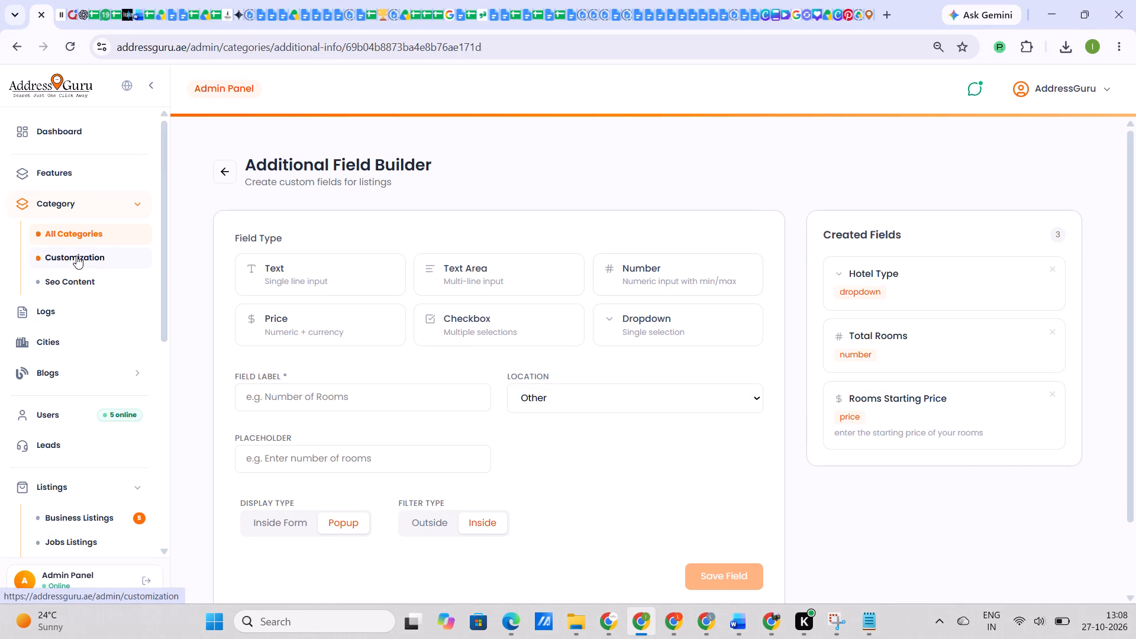
pyautogui.click(57, 286)
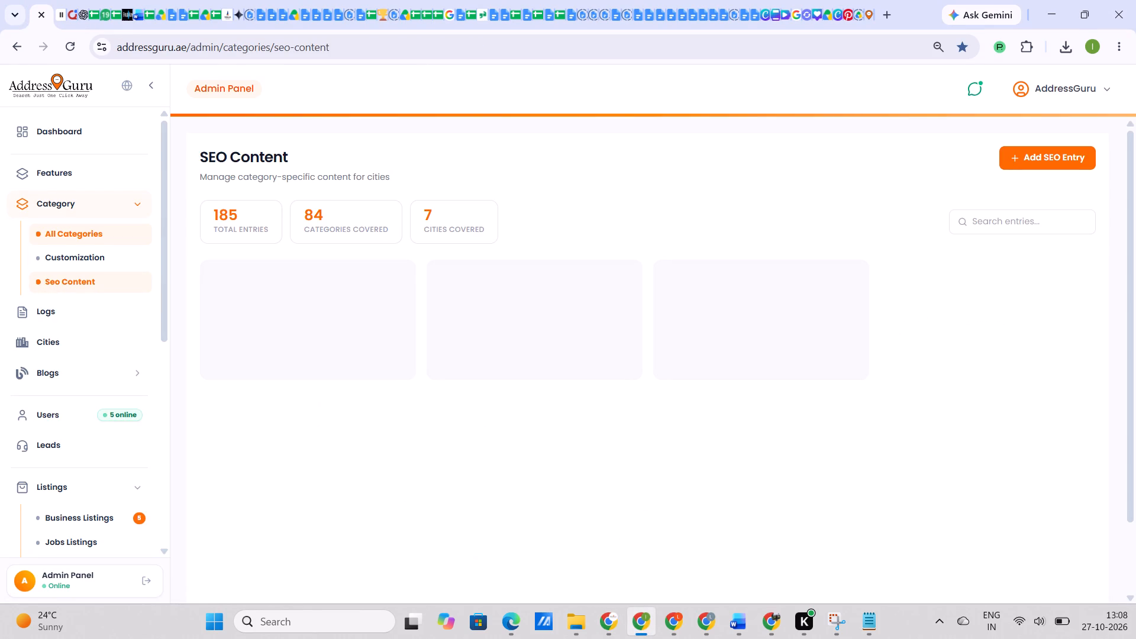
pyautogui.click(1010, 224)
pyautogui.write('ast')
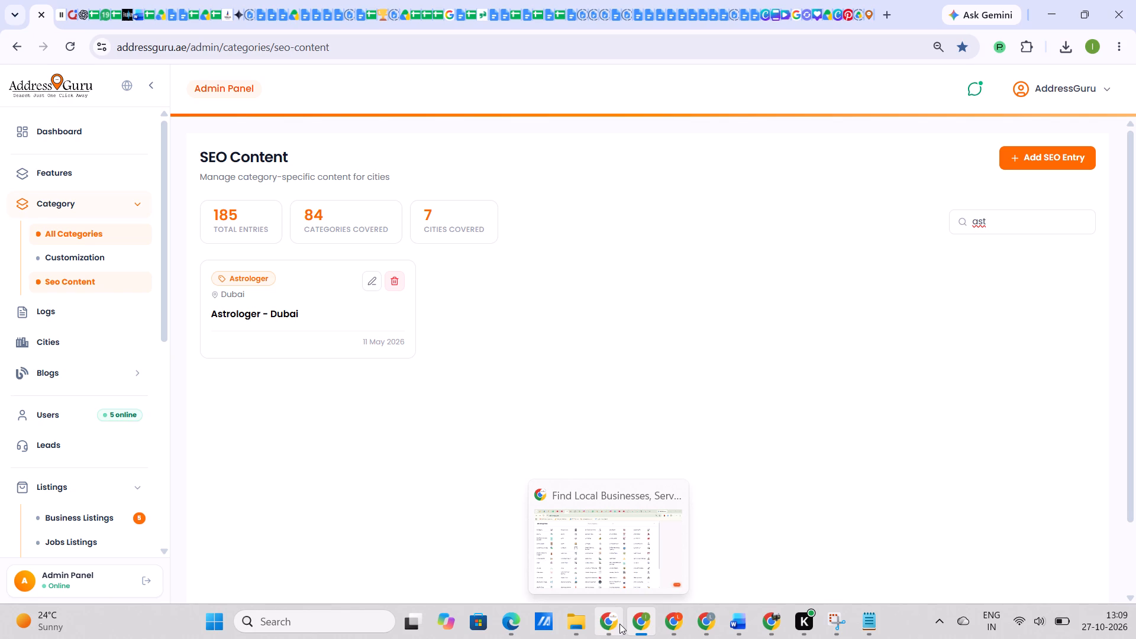
# Attach the video (27-10-2026) from Downloads to the Seva India Foundation LinkedIn post and proceed to its text composer.
pyautogui.click(715, 628)
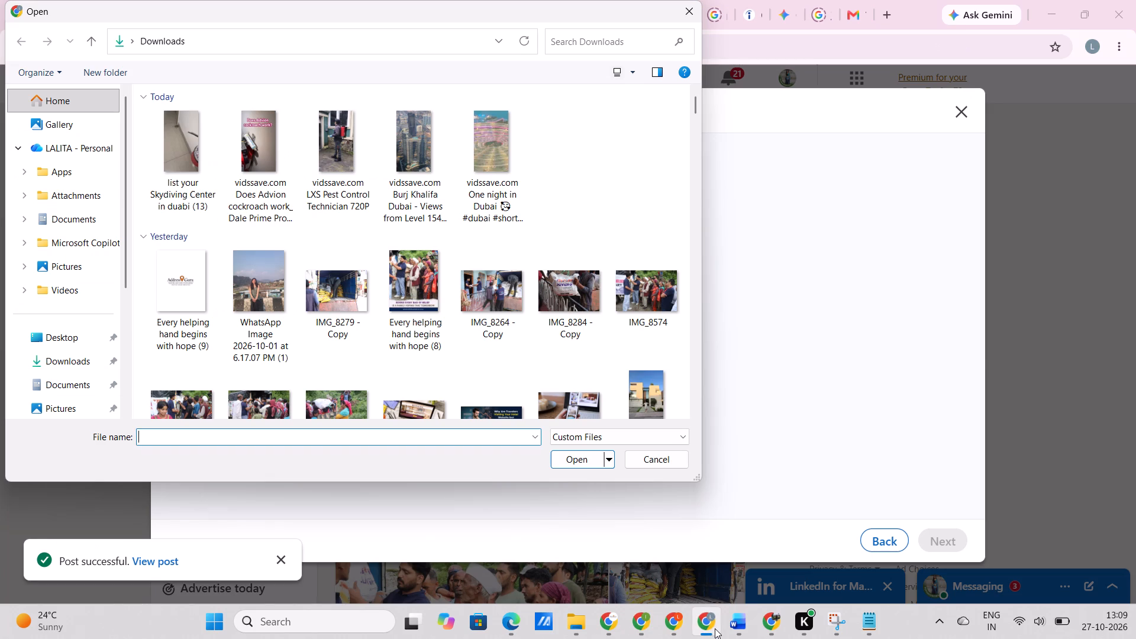
pyautogui.click(576, 39)
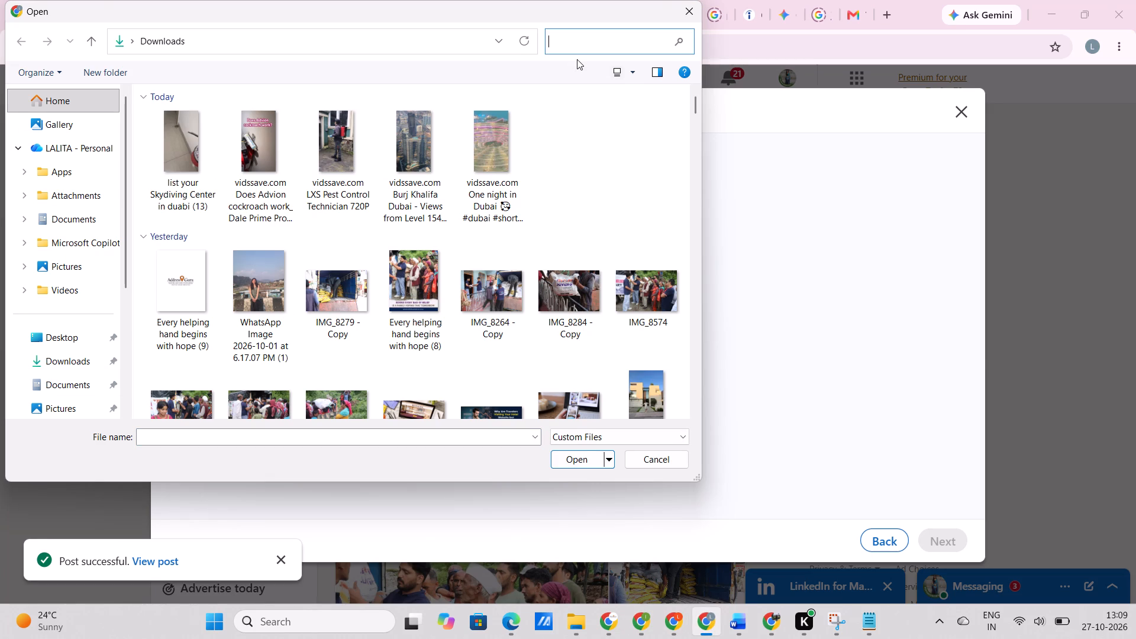
pyautogui.write('27-10')
pyautogui.click(218, 147)
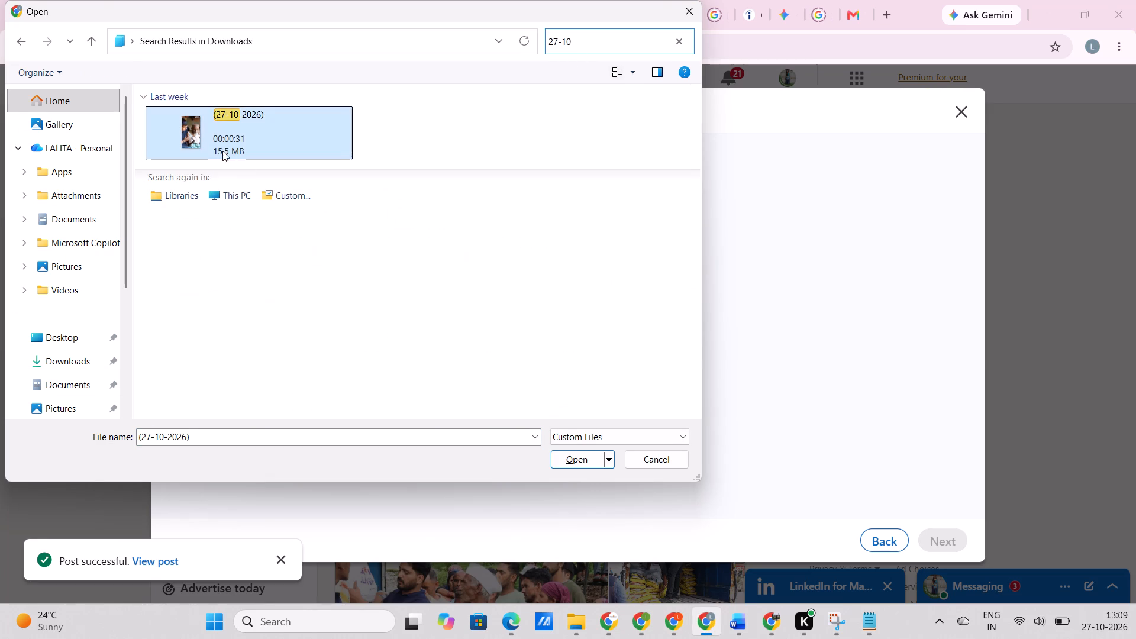
pyautogui.click(578, 460)
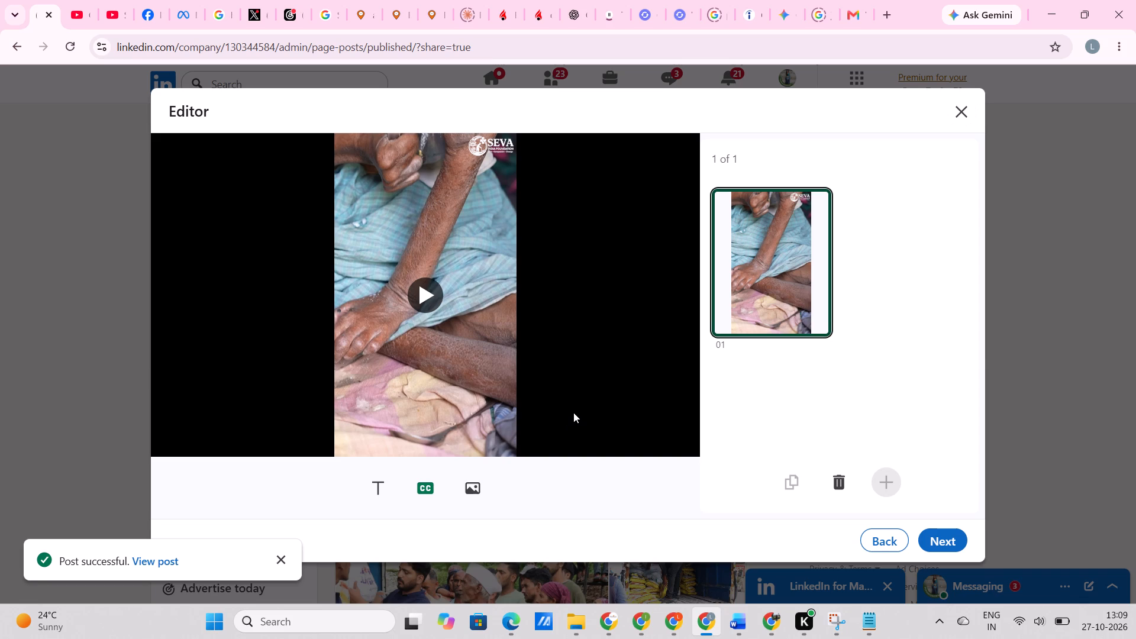
pyautogui.click(943, 548)
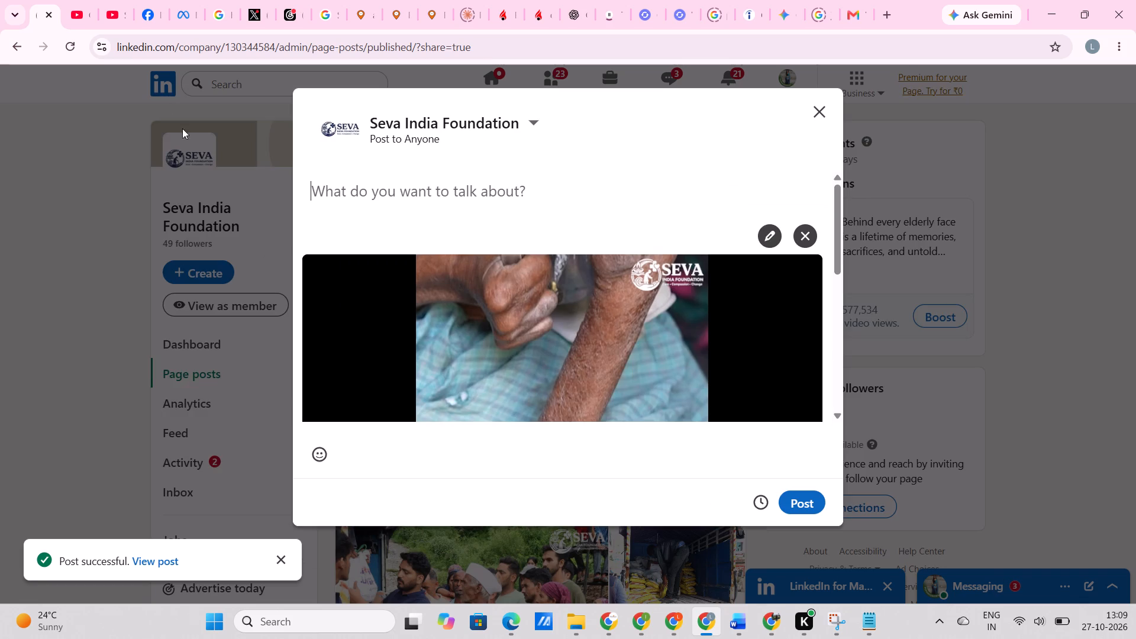
# Start a new reel for Seva India Foundation in Meta Business Suite and add the video (27-10-2026) from Downloads.
pyautogui.click(175, 0)
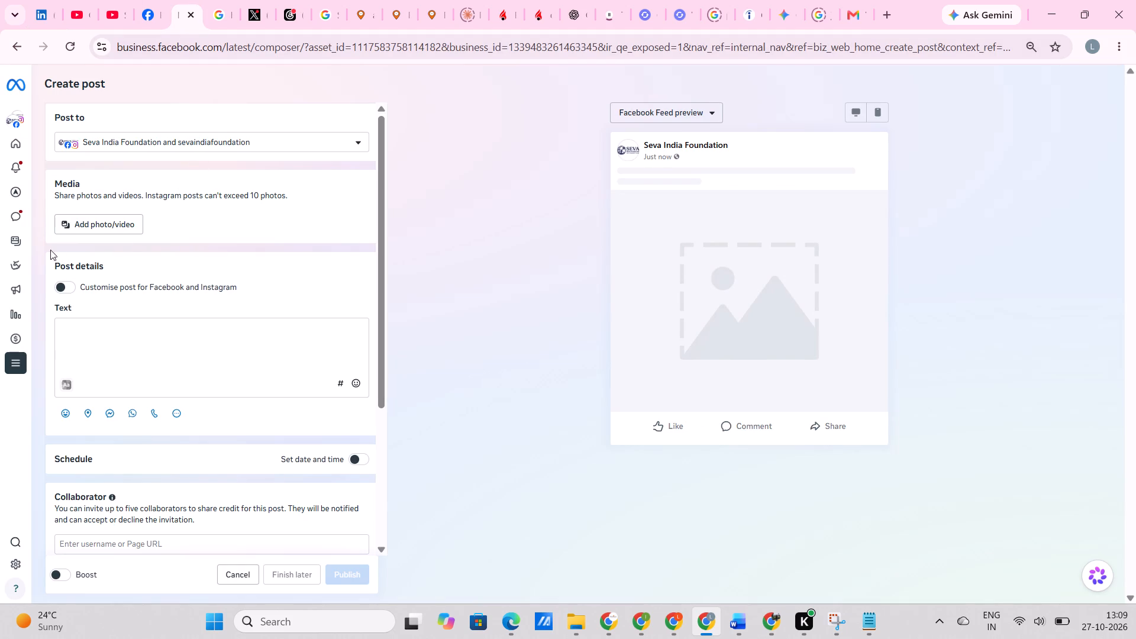
pyautogui.click(19, 154)
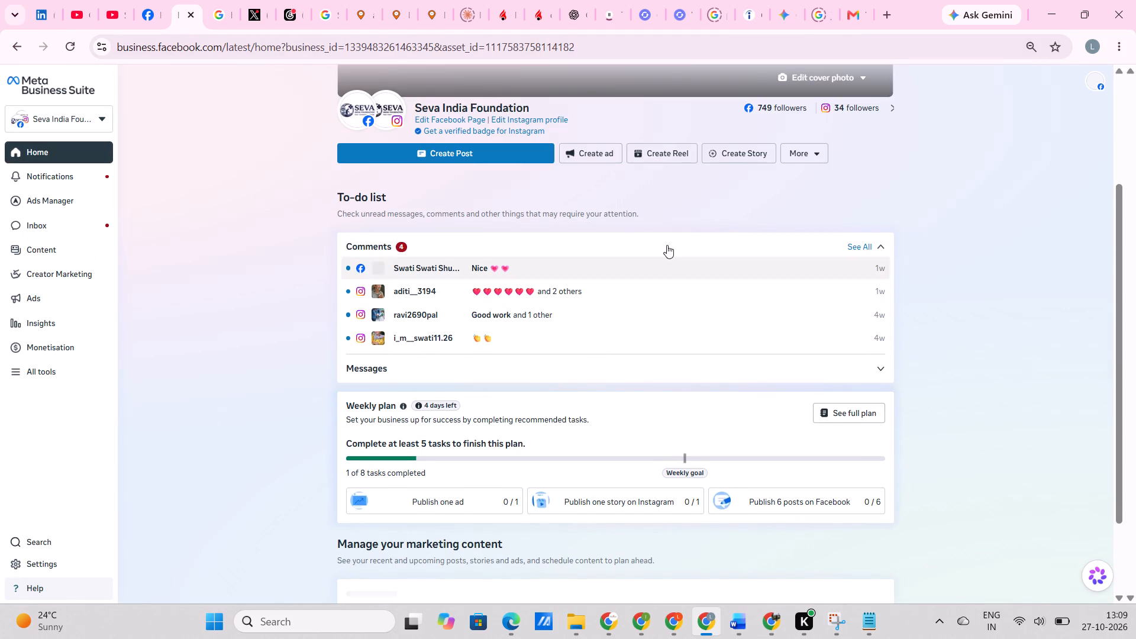
pyautogui.click(663, 157)
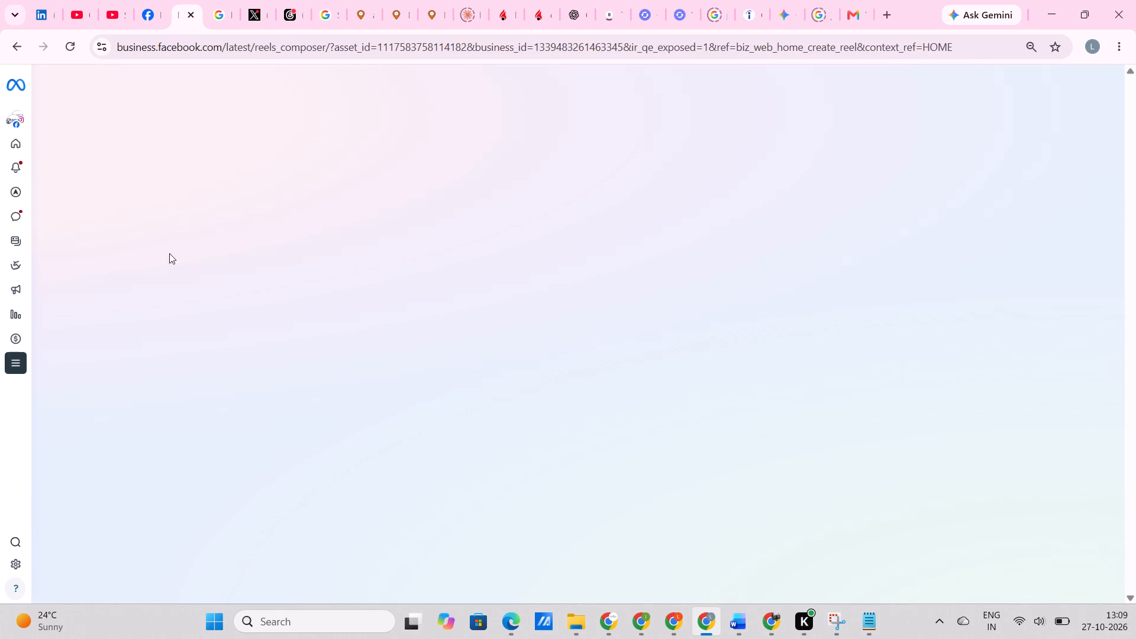
pyautogui.click(266, 256)
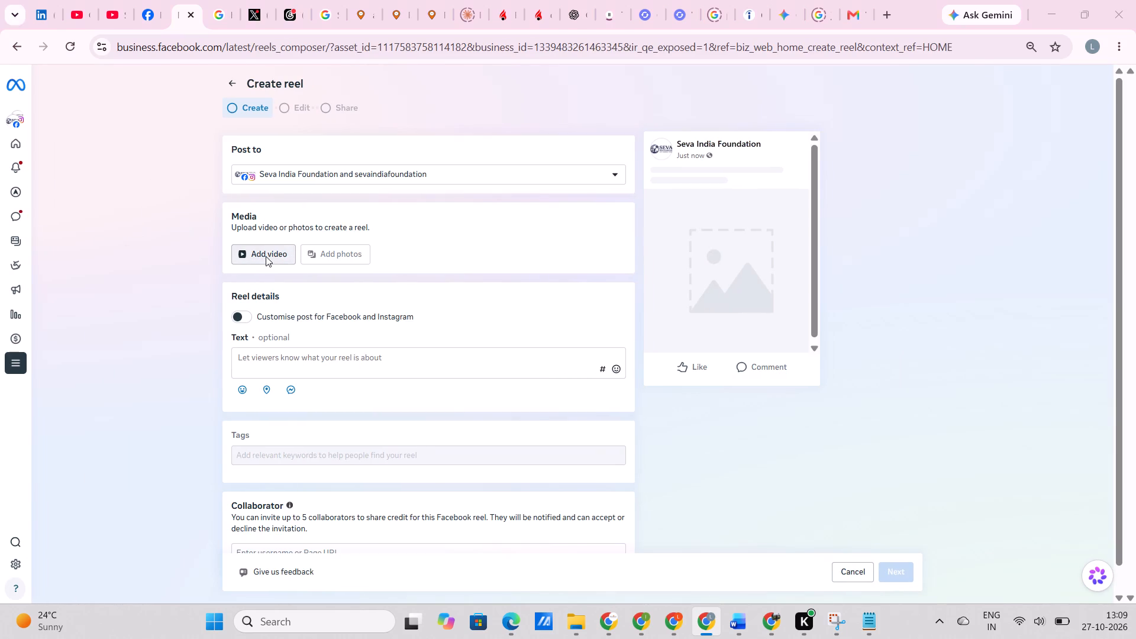
pyautogui.click(586, 32)
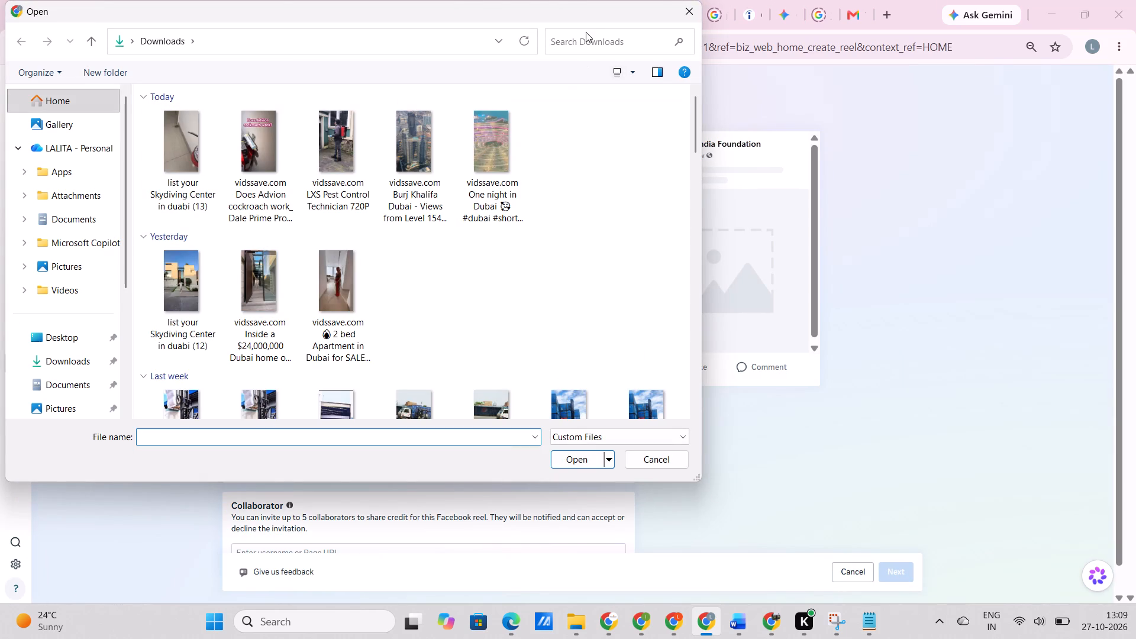
pyautogui.click(587, 45)
pyautogui.write('27-10')
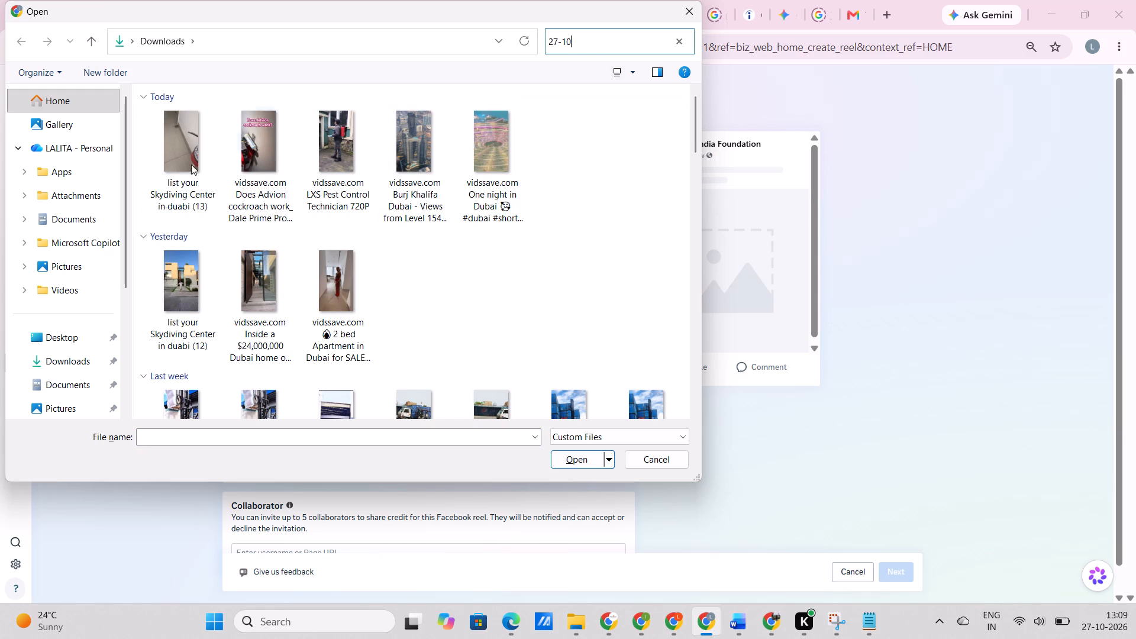
pyautogui.click(223, 131)
pyautogui.click(570, 454)
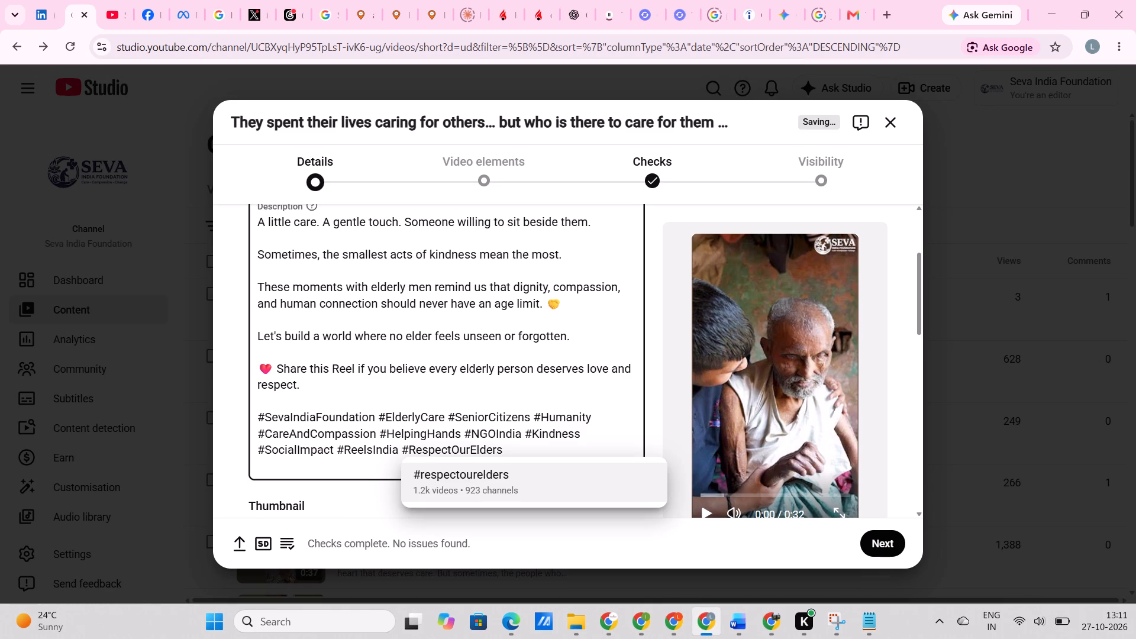
# Remove the hand emoji after "age limit." and the heart emoji before "Share this Reel" from the Short's description.
pyautogui.click(573, 308)
pyautogui.press('BackSpace')
pyautogui.press('BackSpace')
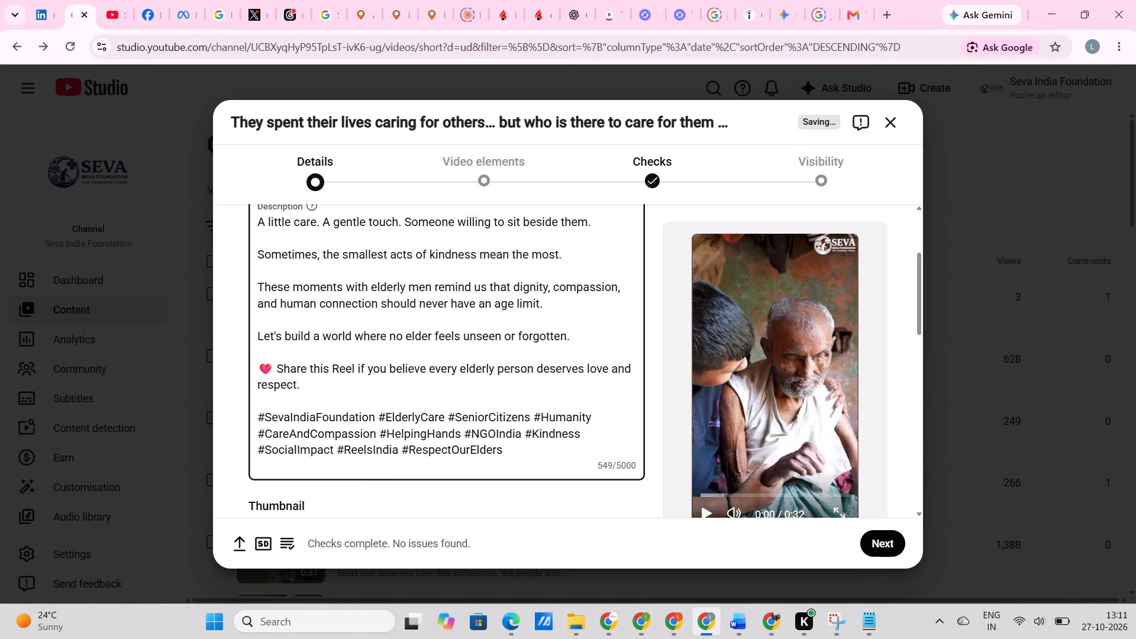
pyautogui.click(275, 369)
pyautogui.press('BackSpace')
pyautogui.press('BackSpace')
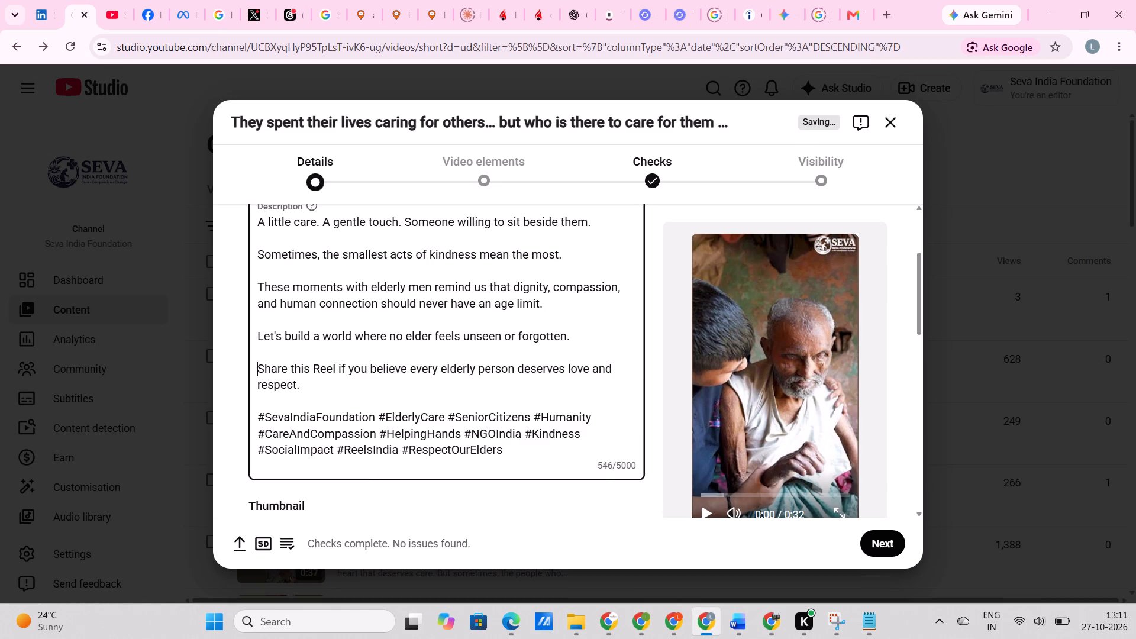
pyautogui.scroll(2, 369, 372)
pyautogui.moveTo(369, 372); pyautogui.dragTo(378, 373)
pyautogui.scroll(-3, 378, 373)
pyautogui.click(481, 334)
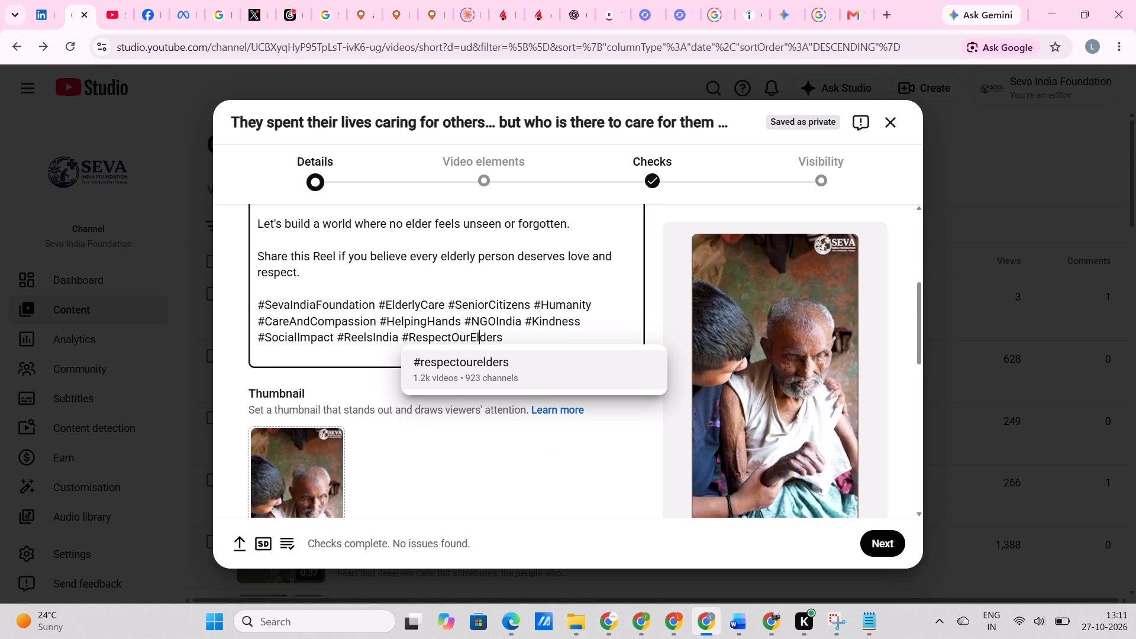
# Replace #RespectOurElders, #ReelsIndia and #SocialImpact in the description with YouTube's suggested #respectourelders, #reelsindia and #socialimpact, removing the extra spaces.
pyautogui.click(497, 369)
pyautogui.press('BackSpace')
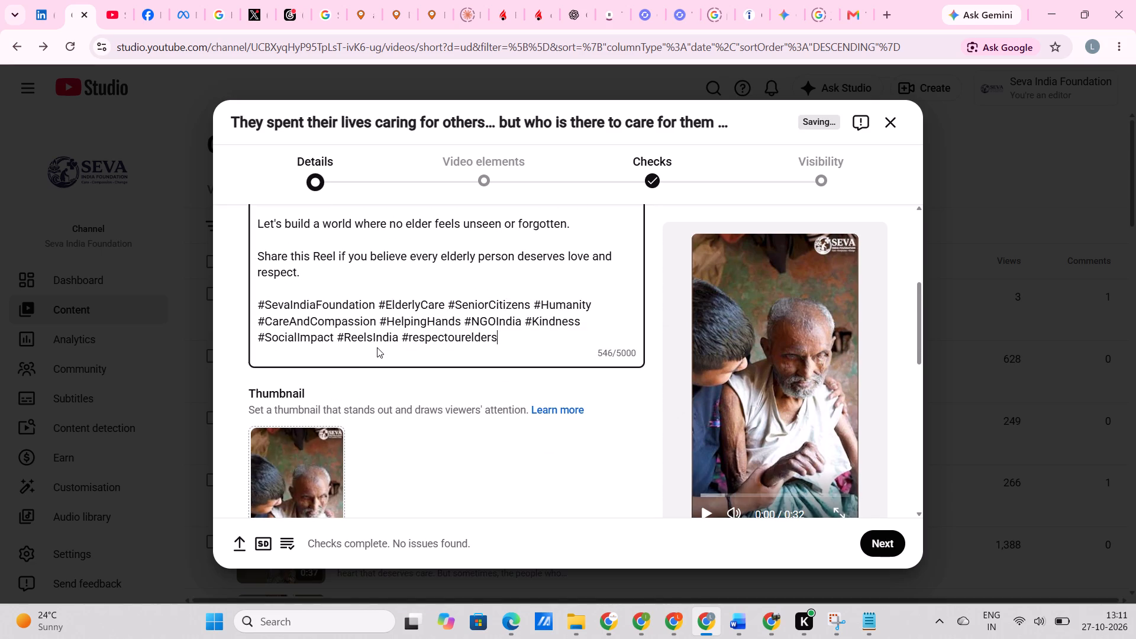
pyautogui.click(376, 342)
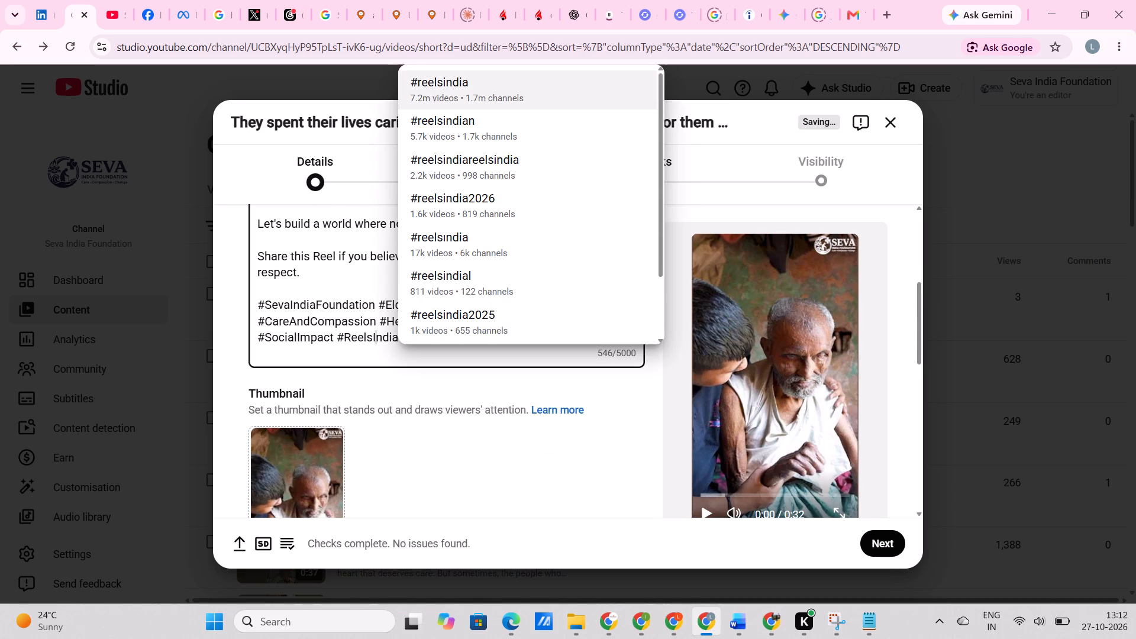
pyautogui.click(451, 101)
pyautogui.press('BackSpace')
pyautogui.click(302, 340)
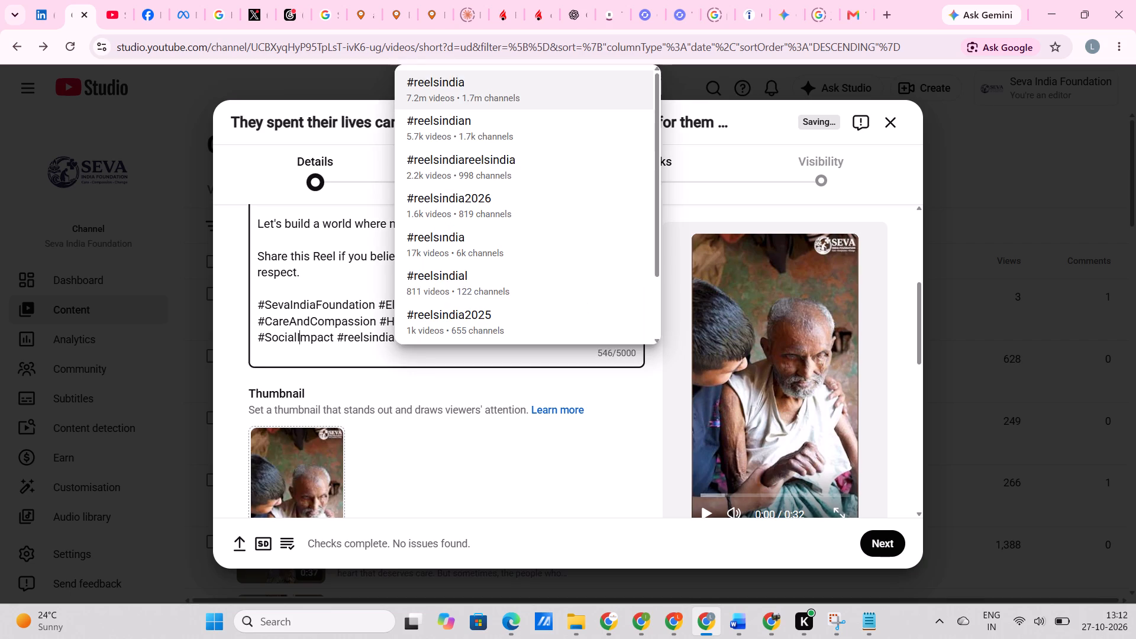
pyautogui.click(334, 379)
pyautogui.press('BackSpace')
# Replace #Kindness and #NGOIndia in the description with the suggested hashtags #kindness and #ngoindia.
pyautogui.click(606, 318)
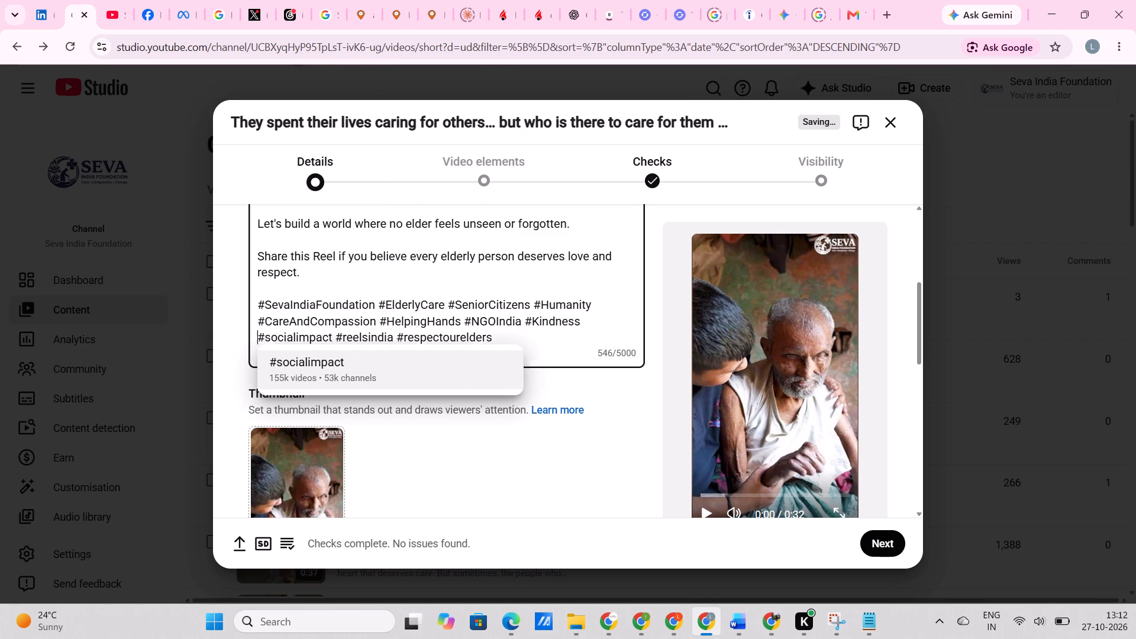
pyautogui.click(573, 324)
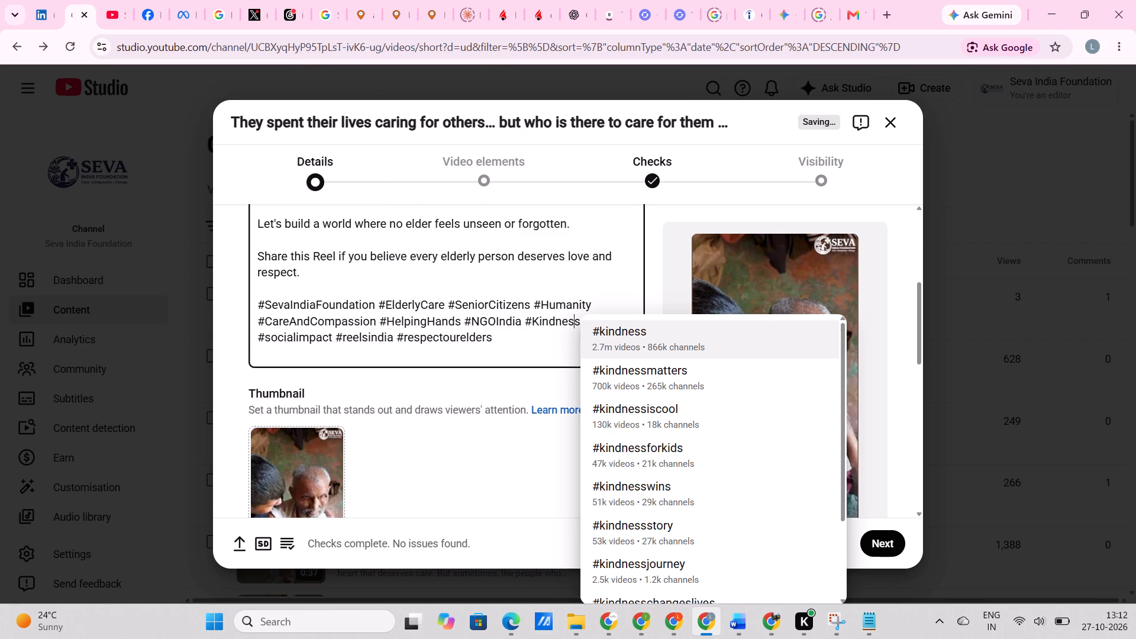
pyautogui.click(624, 344)
pyautogui.press('BackSpace')
pyautogui.click(511, 325)
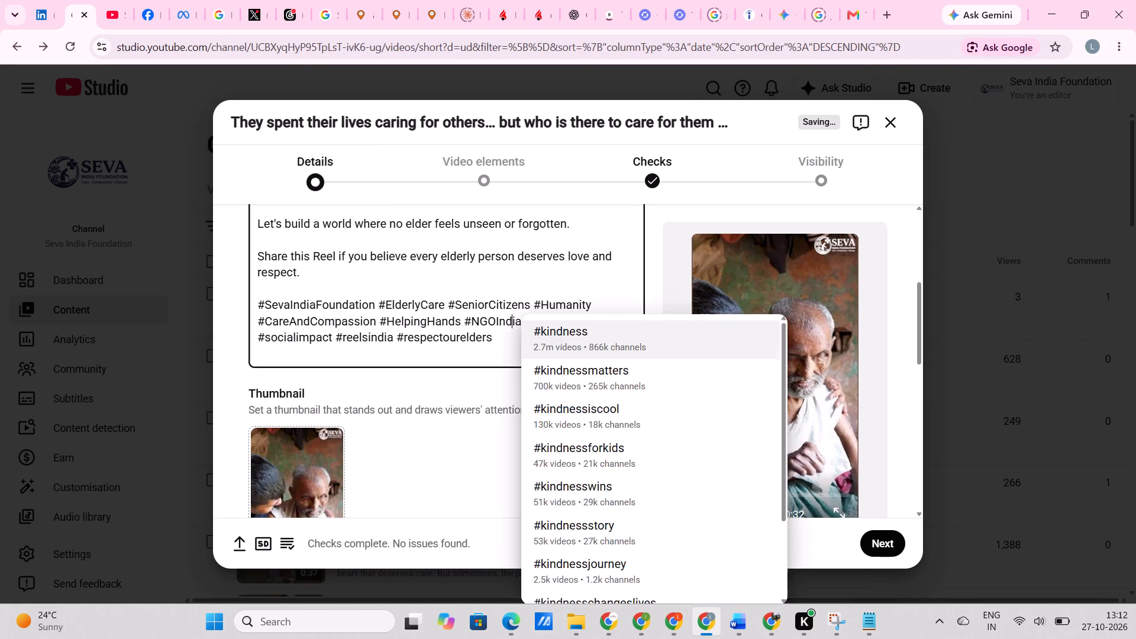
pyautogui.click(482, 321)
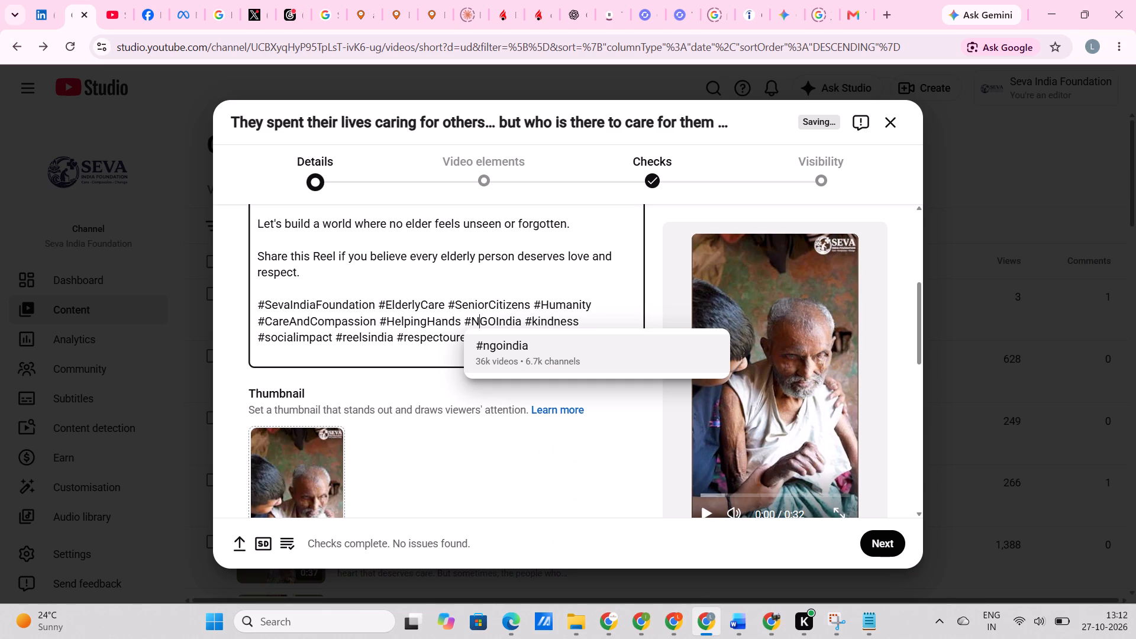
pyautogui.click(516, 351)
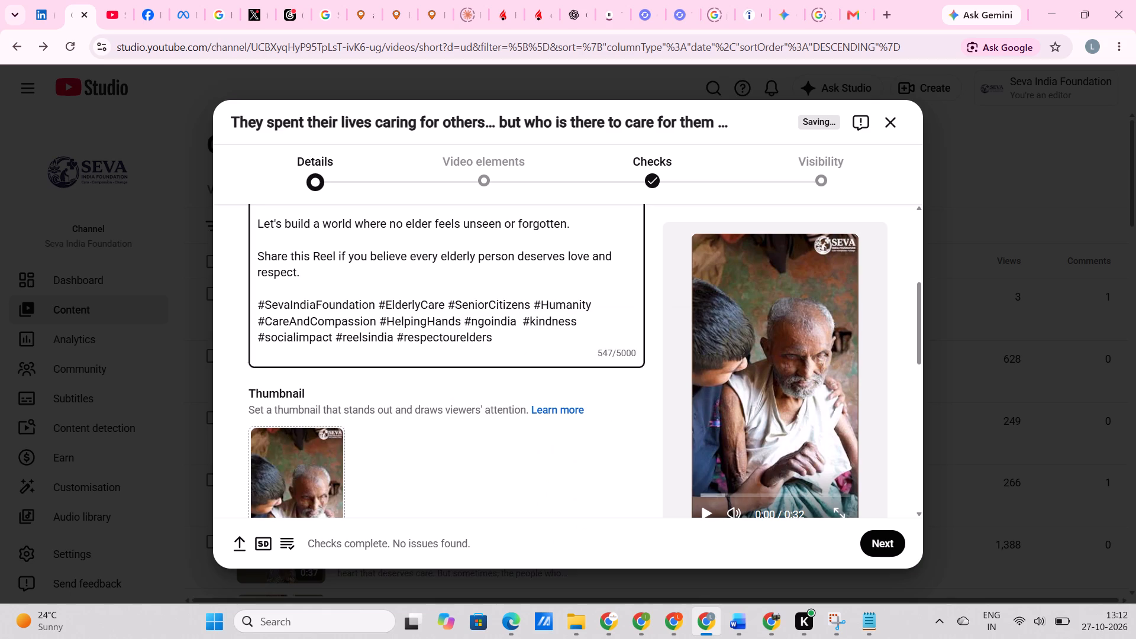
# Add the suggested hashtag #ngo after #ngoindia in the description and remove the extra space.
pyautogui.write('#ngo')
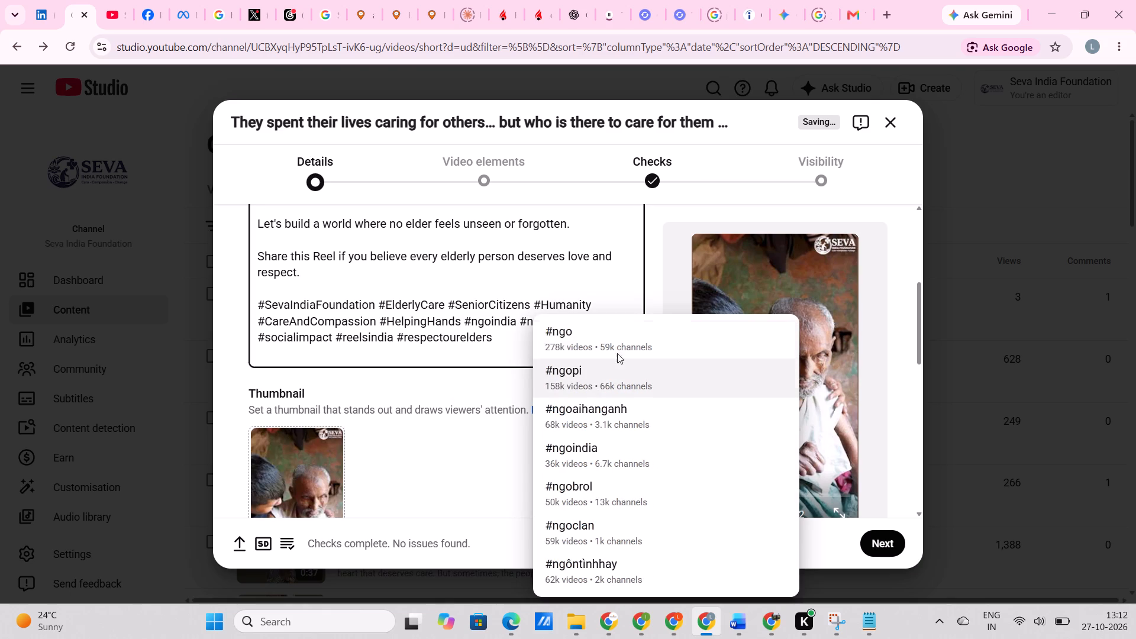
pyautogui.click(622, 337)
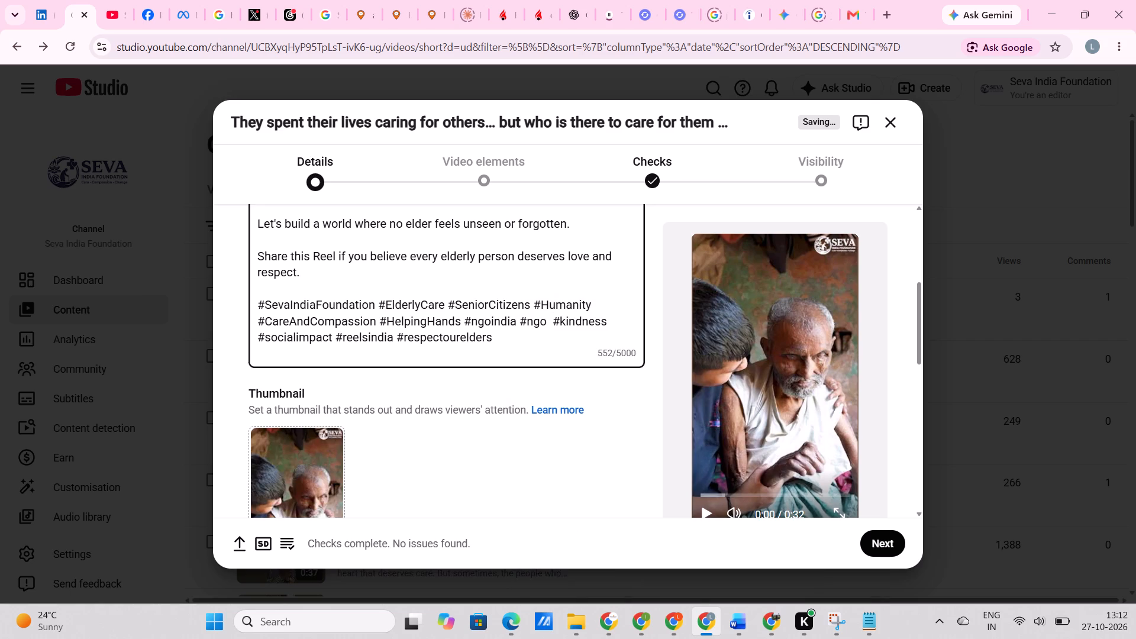
pyautogui.press('BackSpace')
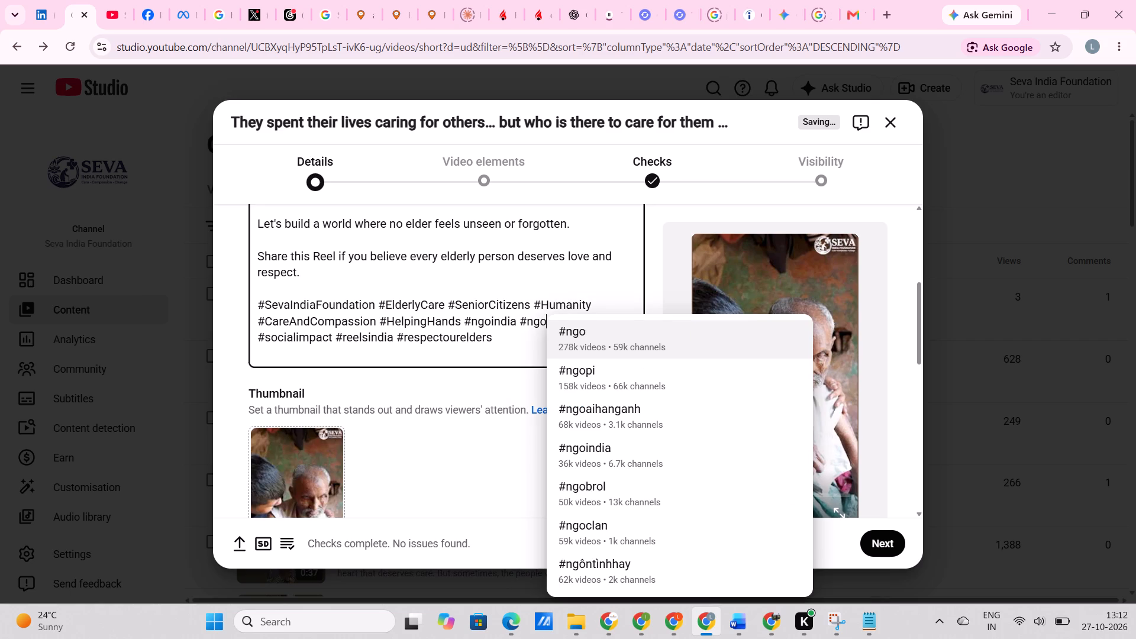
# Replace #HelpingHands and #CareAndCompassion in the description with the suggested hashtags #helpinghands and #careandcompassion, removing the extra spaces.
pyautogui.click(420, 325)
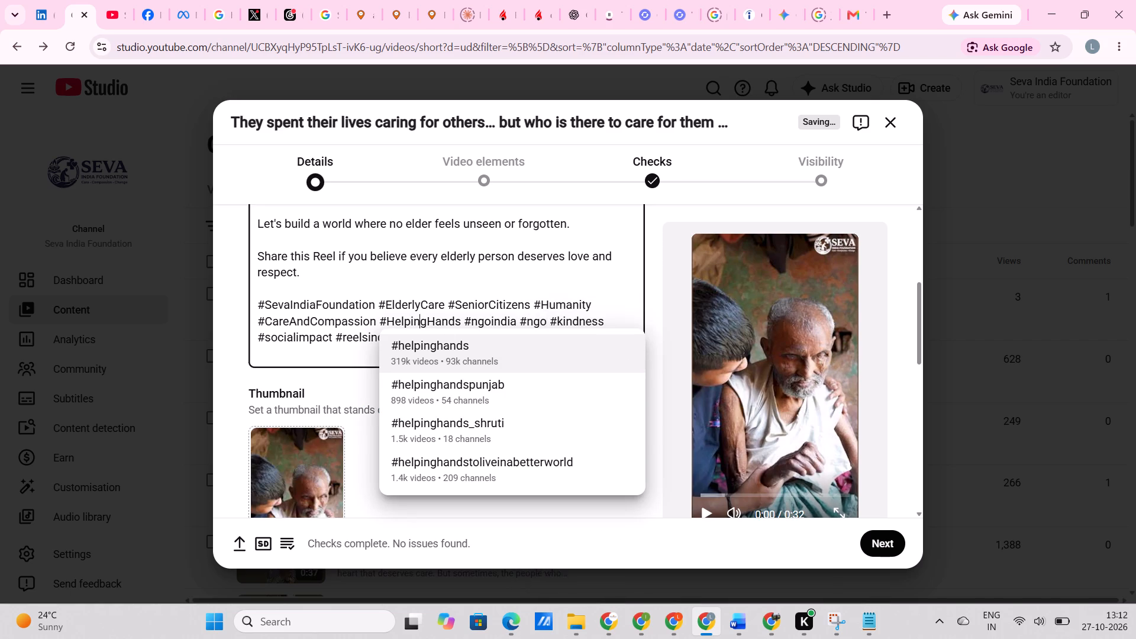
pyautogui.click(457, 351)
pyautogui.press('BackSpace')
pyautogui.click(327, 317)
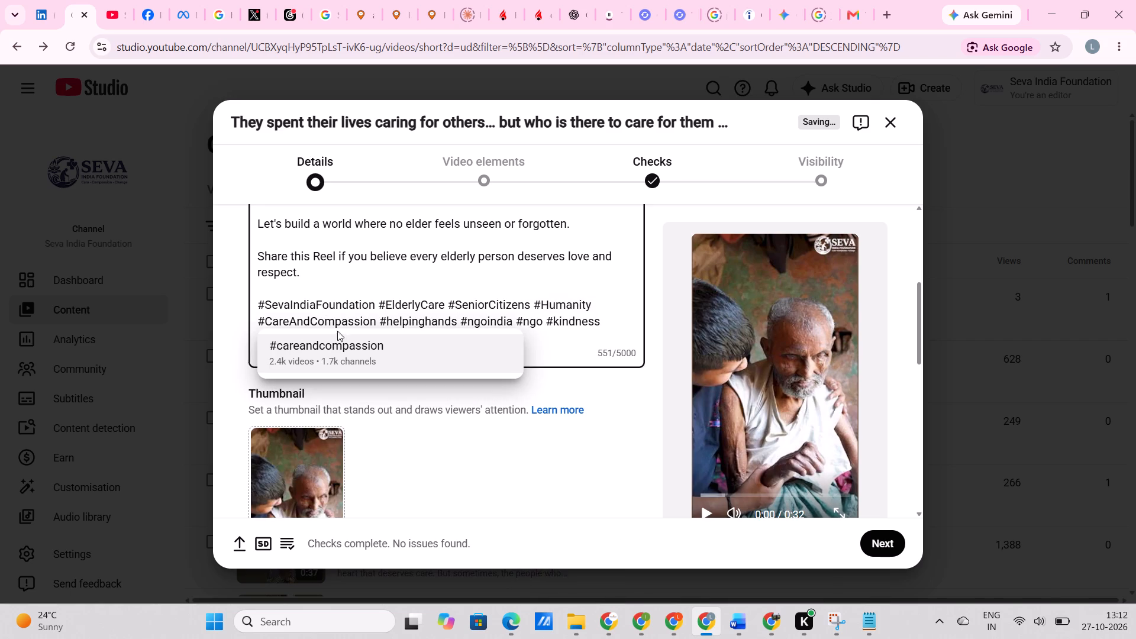
pyautogui.click(352, 350)
pyautogui.press('BackSpace')
# Replace #Humanity, #SeniorCitizens and #ElderlyCare in the description with the suggested #humanity, #seniorcitizens and #elderlycare, removing the extra spaces.
pyautogui.click(580, 305)
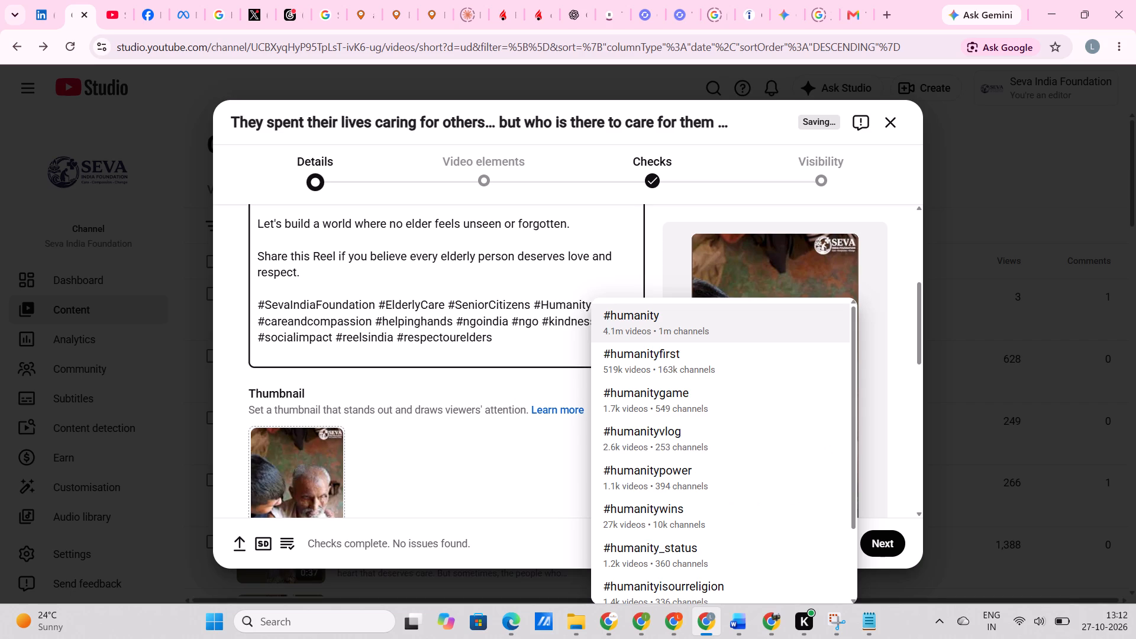
pyautogui.click(652, 331)
pyautogui.press('BackSpace')
pyautogui.click(479, 310)
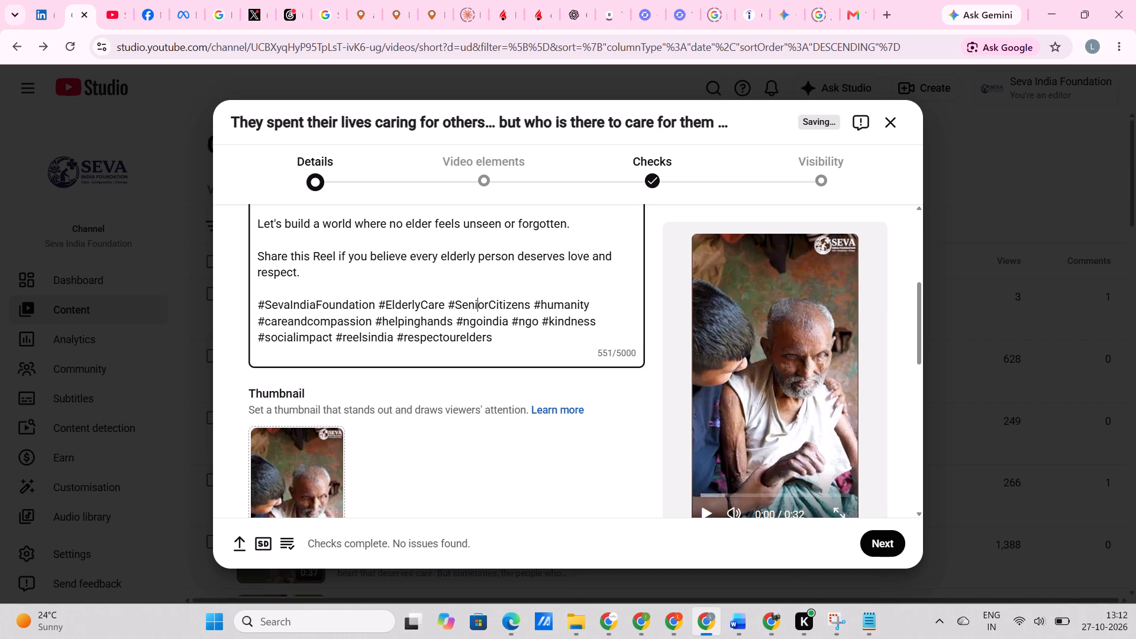
pyautogui.click(602, 325)
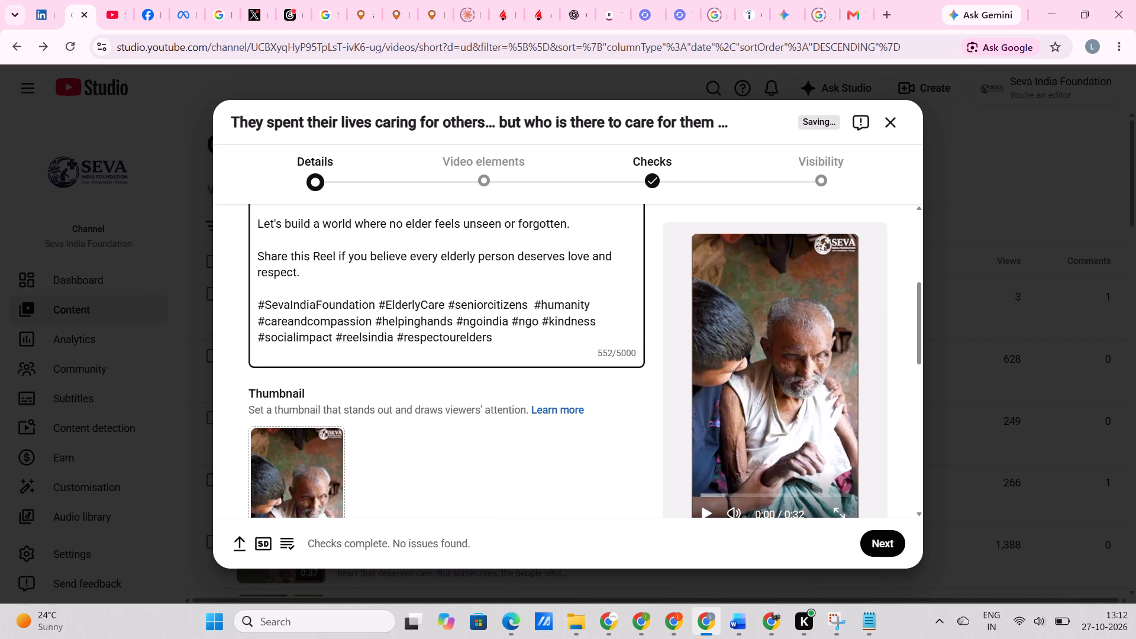
pyautogui.press('BackSpace')
pyautogui.click(408, 305)
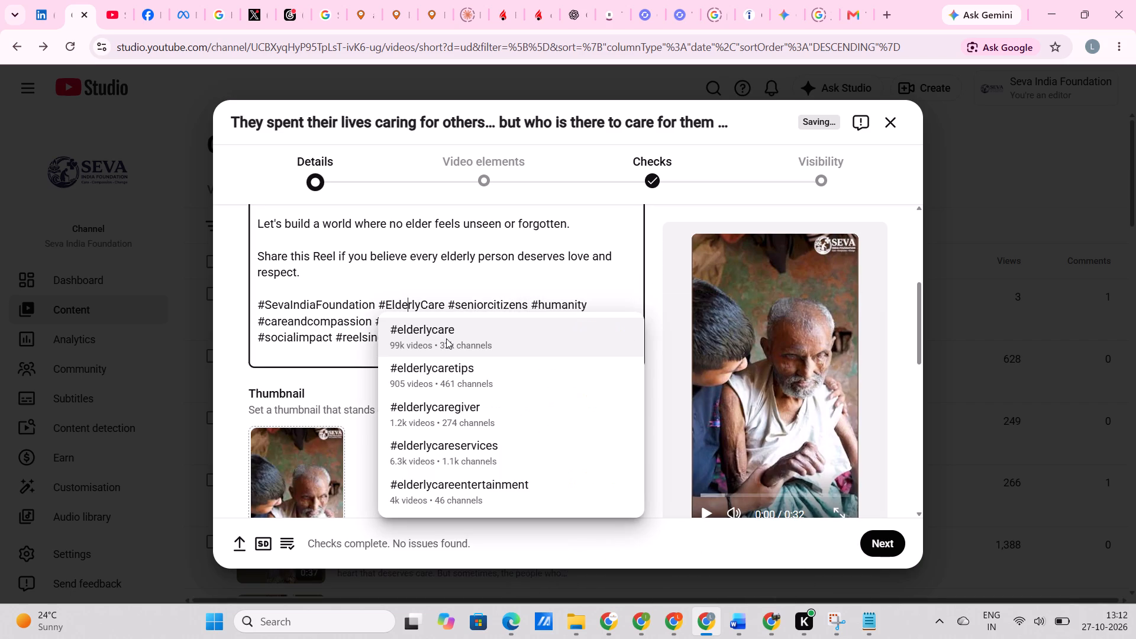
pyautogui.click(446, 338)
pyautogui.press('BackSpace')
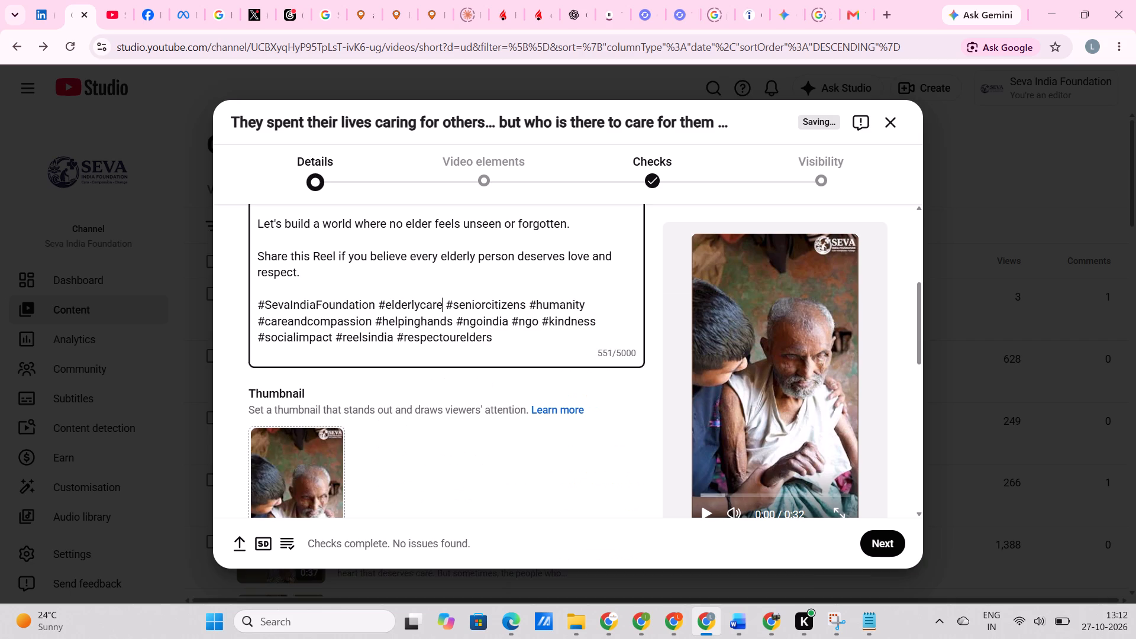
# Reload the Seva India Foundation channel page and look through its published Shorts, including the videos of the elderly man in the striped shirt.
pyautogui.click(103, 0)
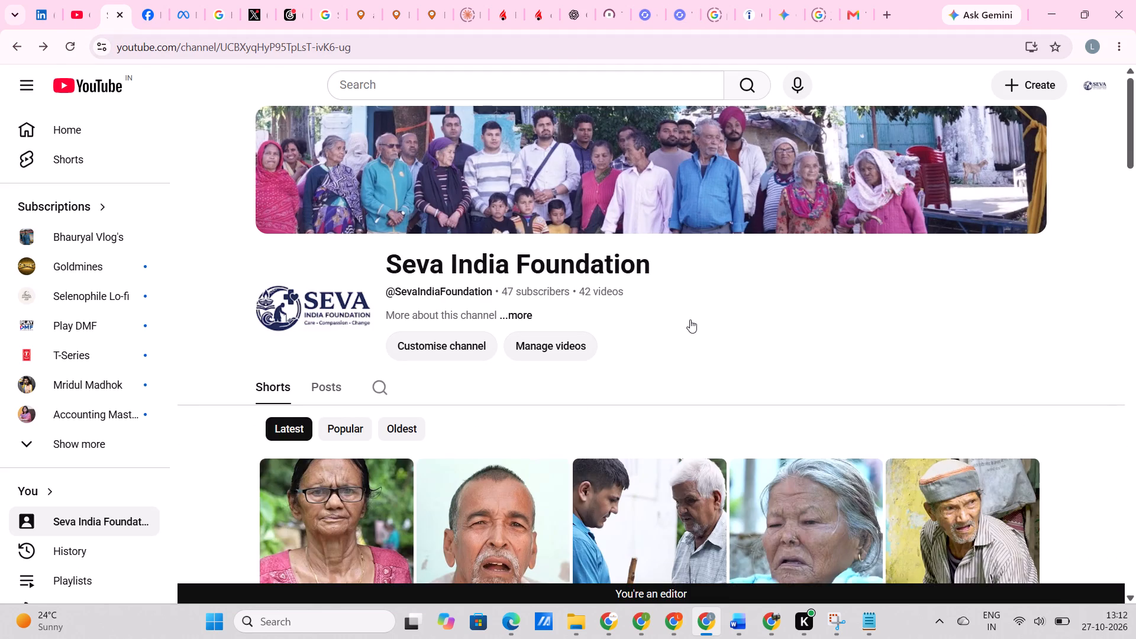
pyautogui.click(72, 46)
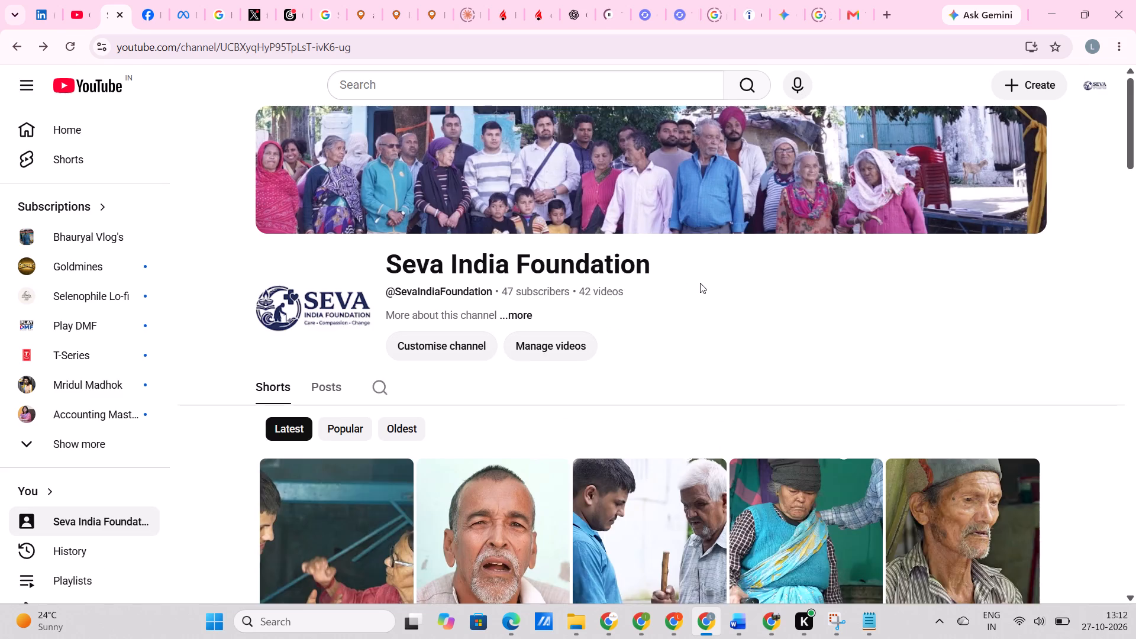
pyautogui.scroll(-5, 700, 283)
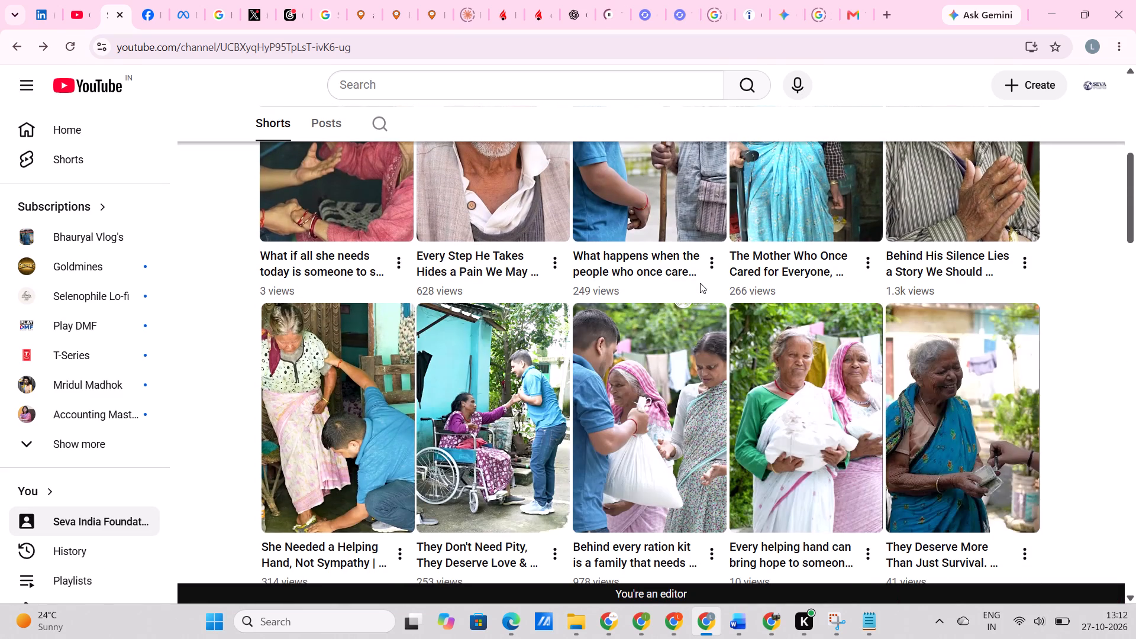
pyautogui.scroll(-1, 700, 283)
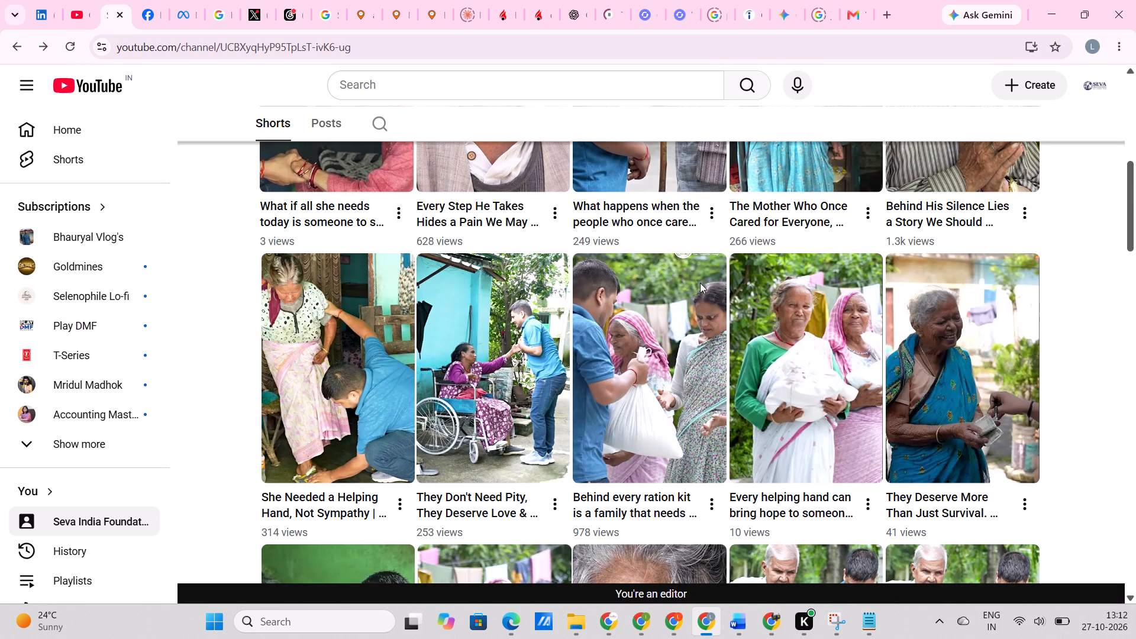
pyautogui.scroll(-6, 700, 283)
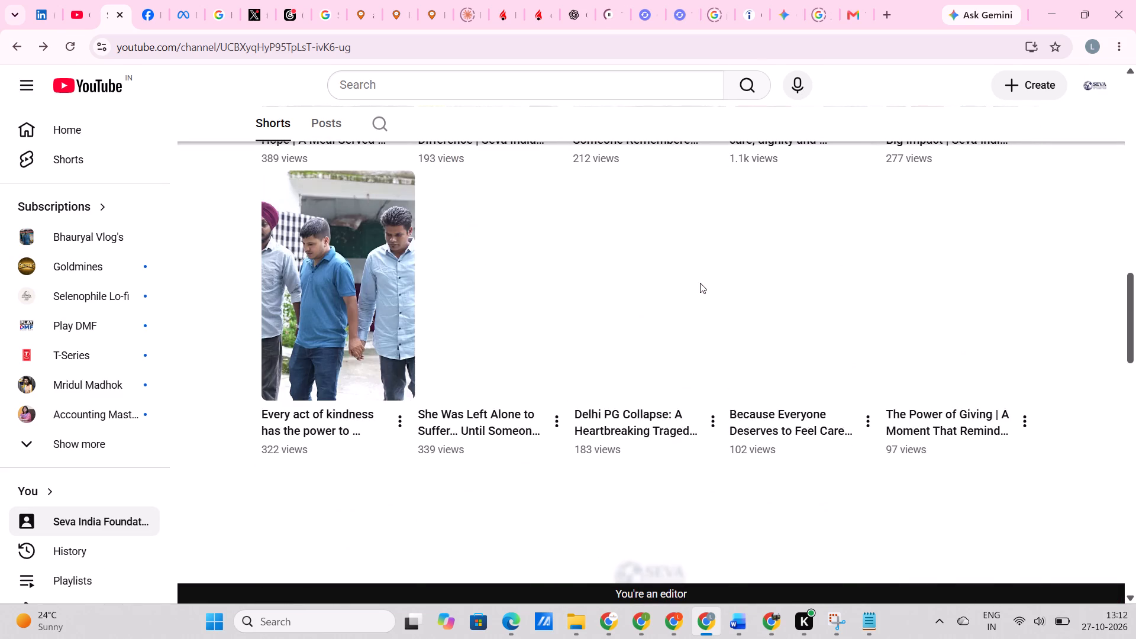
pyautogui.scroll(7, 700, 283)
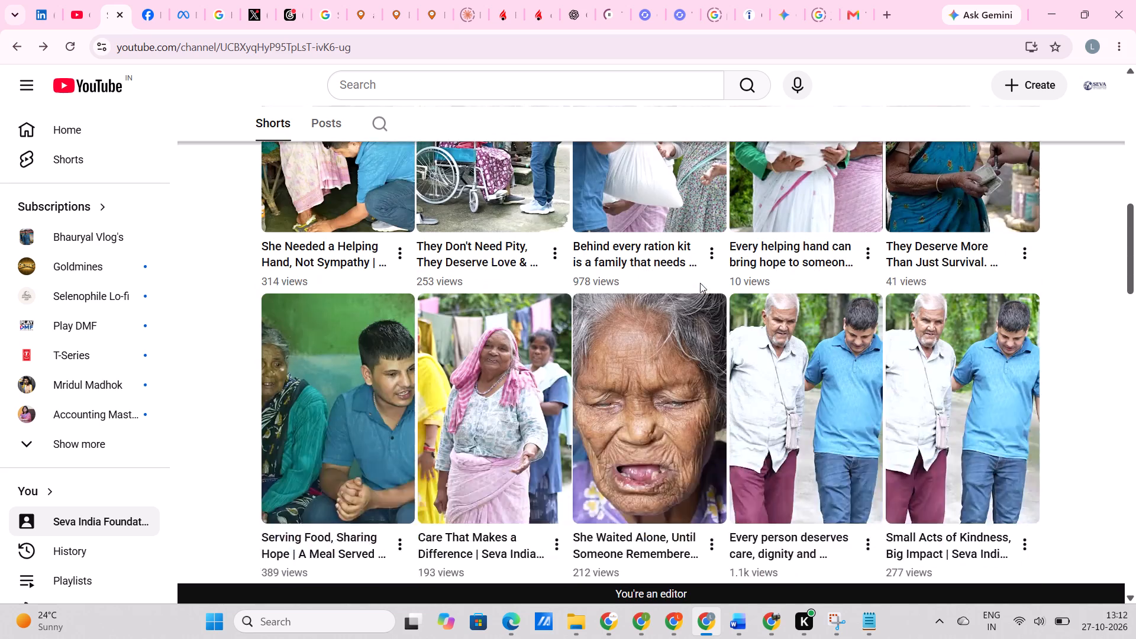
pyautogui.scroll(5, 908, 274)
pyautogui.scroll(-3, 974, 429)
pyautogui.click(948, 321)
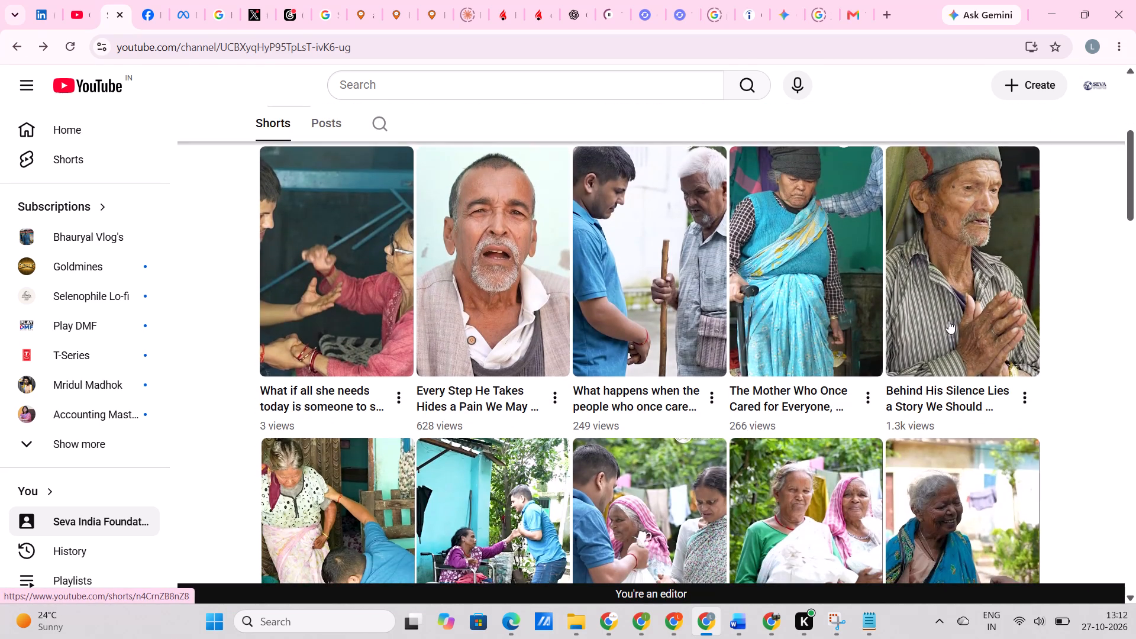
pyautogui.click(599, 345)
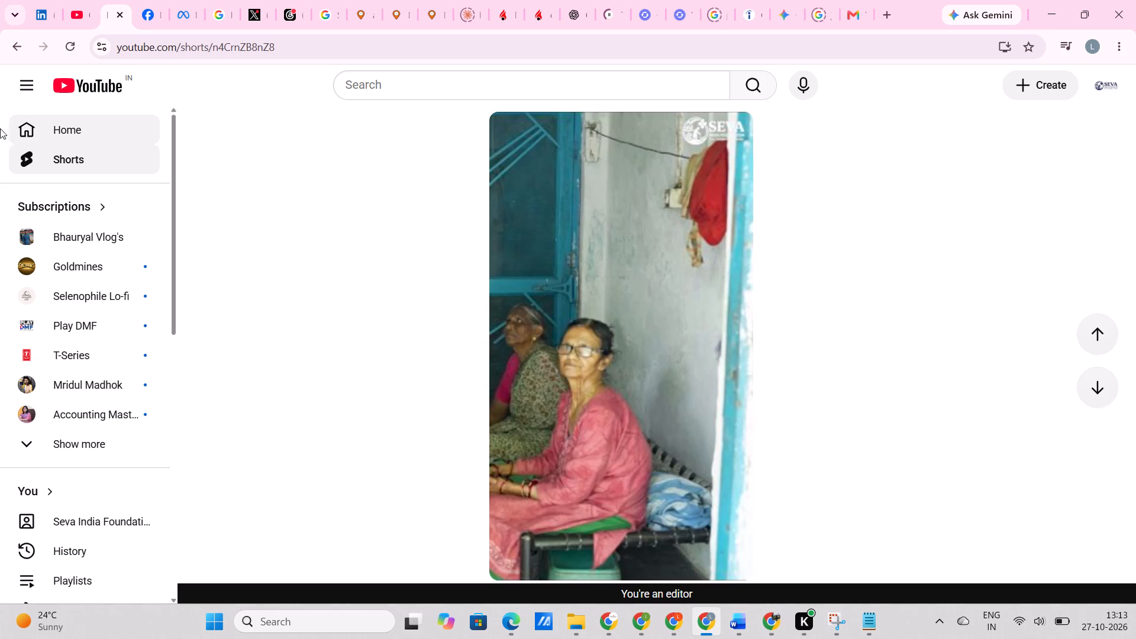
pyautogui.click(24, 44)
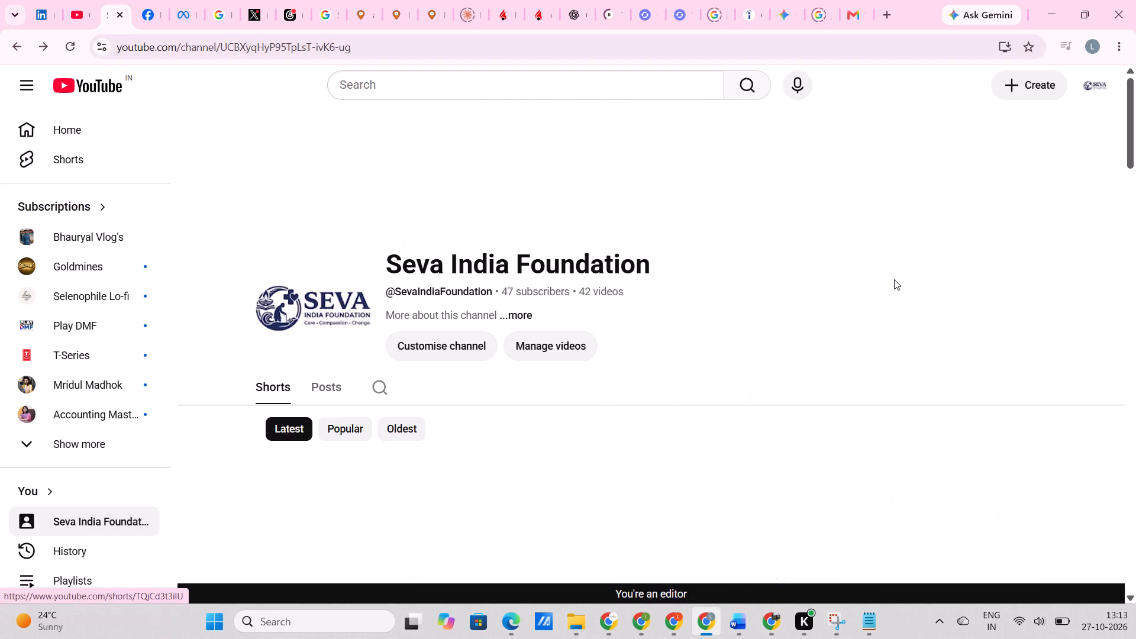
pyautogui.scroll(-3, 908, 496)
pyautogui.click(937, 406)
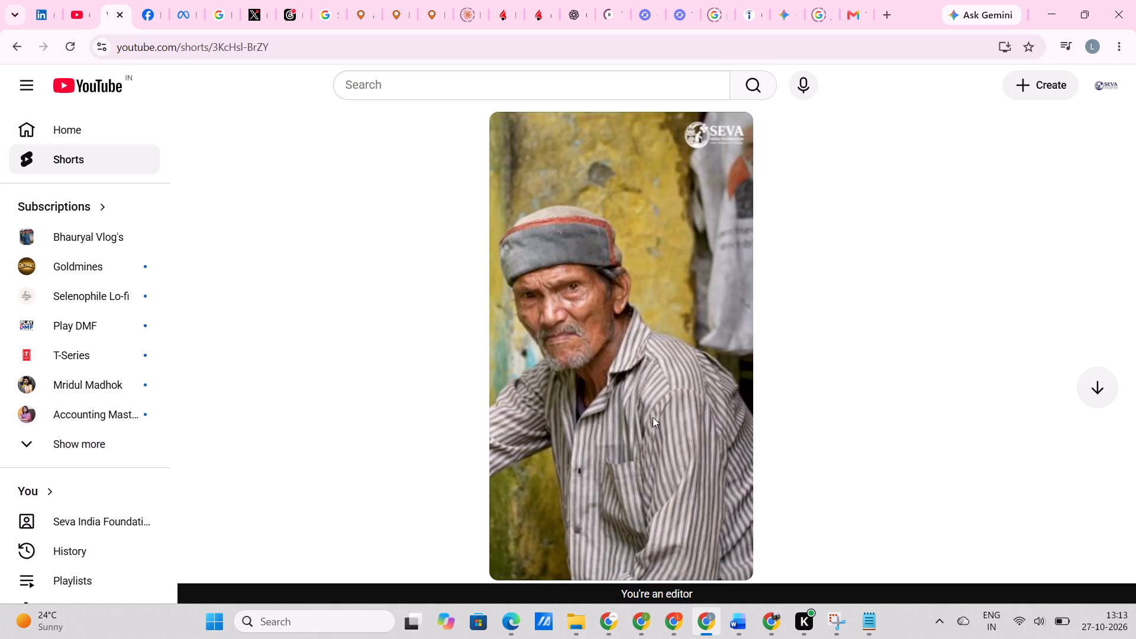
pyautogui.click(10, 37)
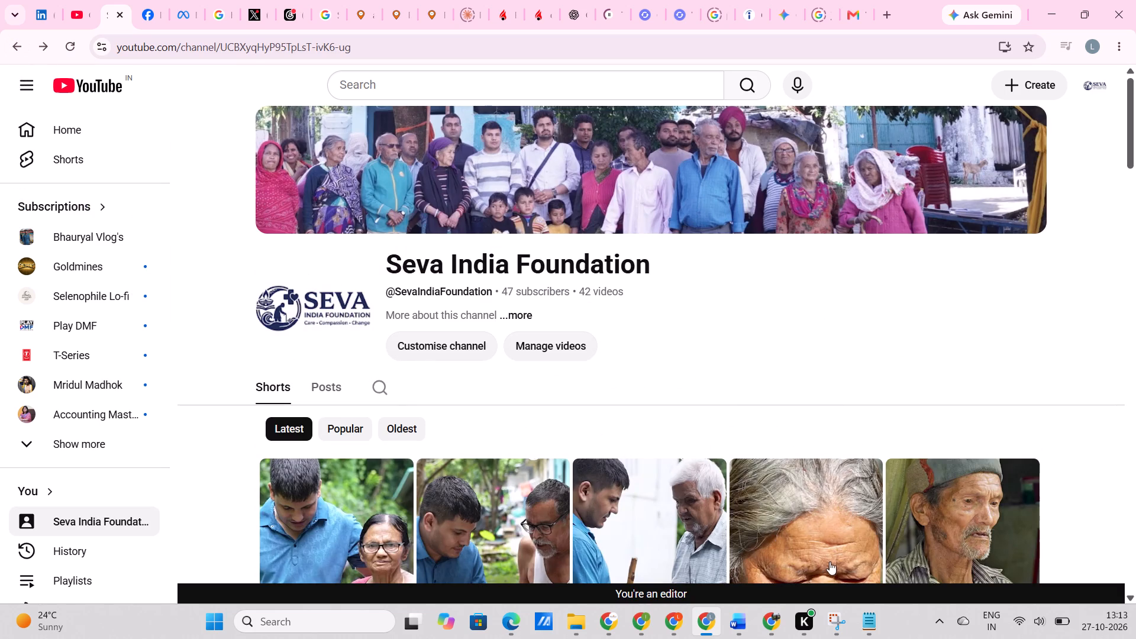
# Copy #respectourelders #compassionmatters #supporttheneedy from the full description of the Short "Behind His Silence Lies a Story We Should Never Ignore".
pyautogui.click(946, 495)
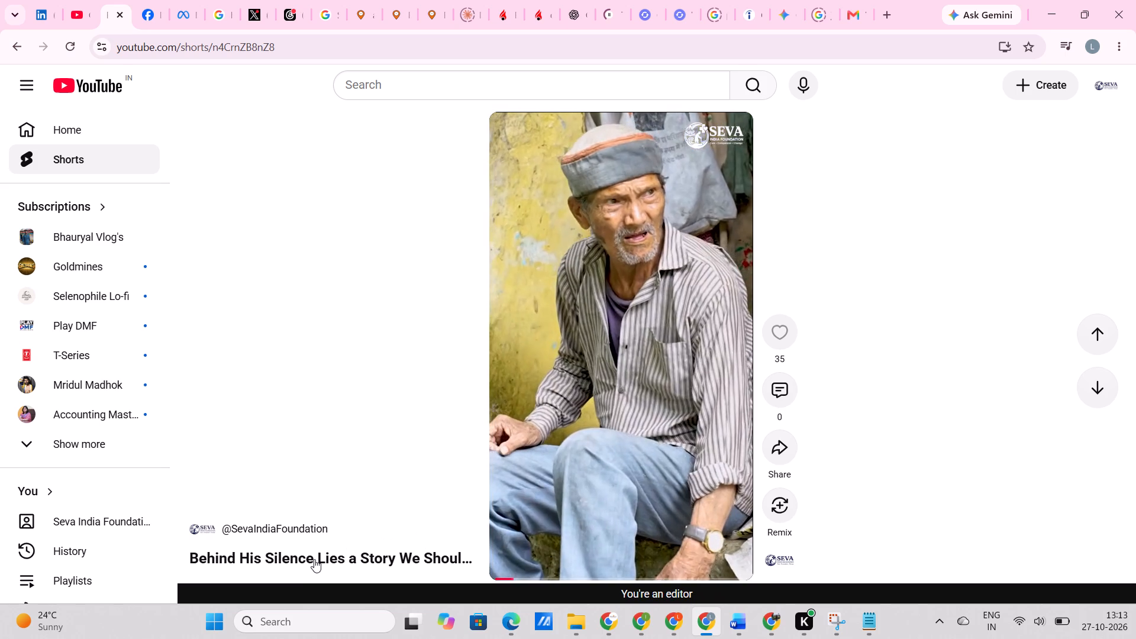
pyautogui.doubleClick(314, 559)
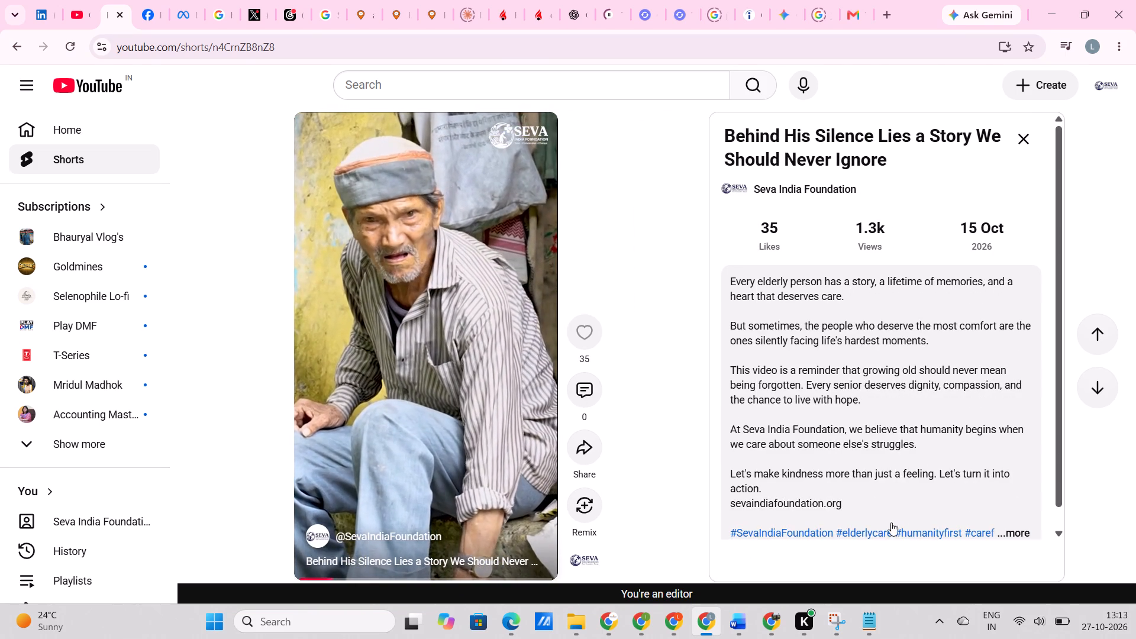
pyautogui.scroll(-2, 905, 442)
pyautogui.click(1029, 508)
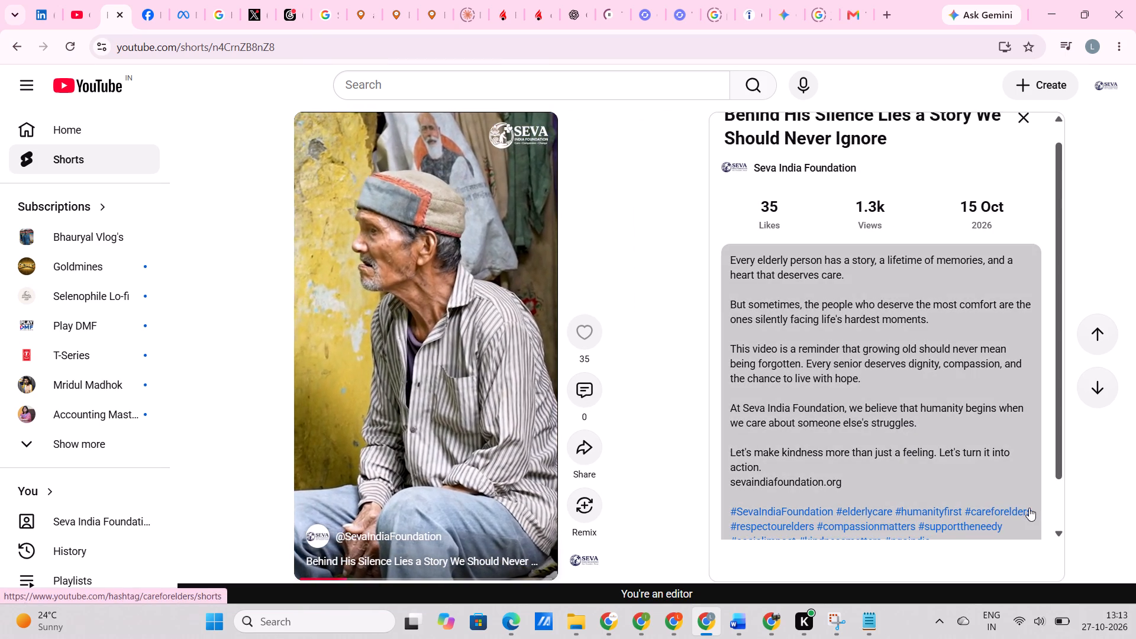
pyautogui.scroll(-4, 1029, 508)
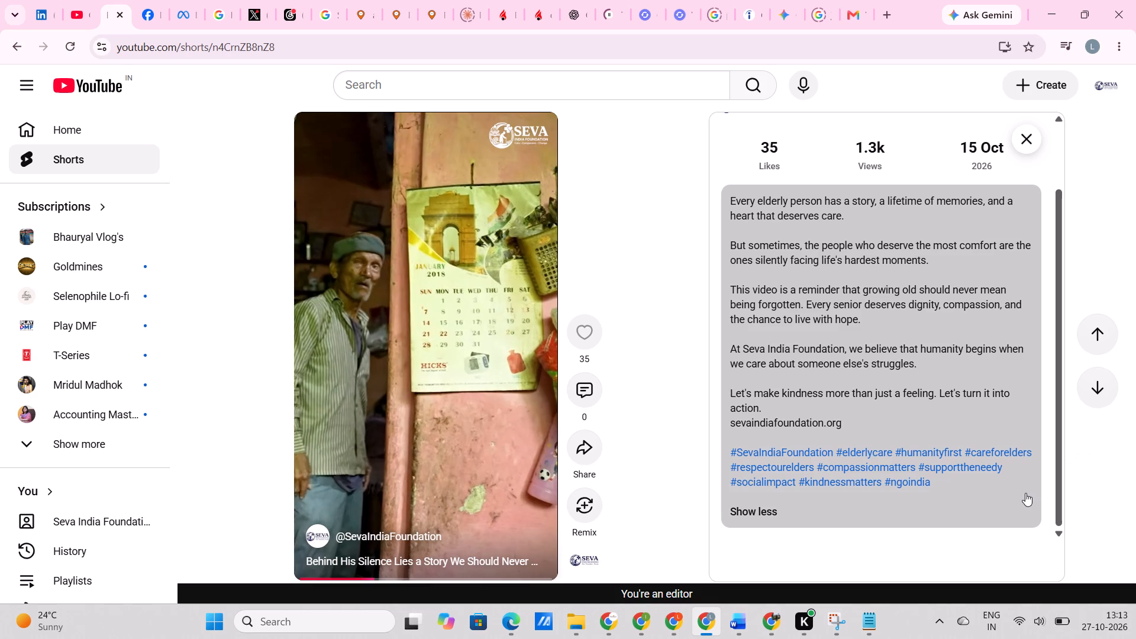
pyautogui.moveTo(1017, 466); pyautogui.dragTo(989, 471)
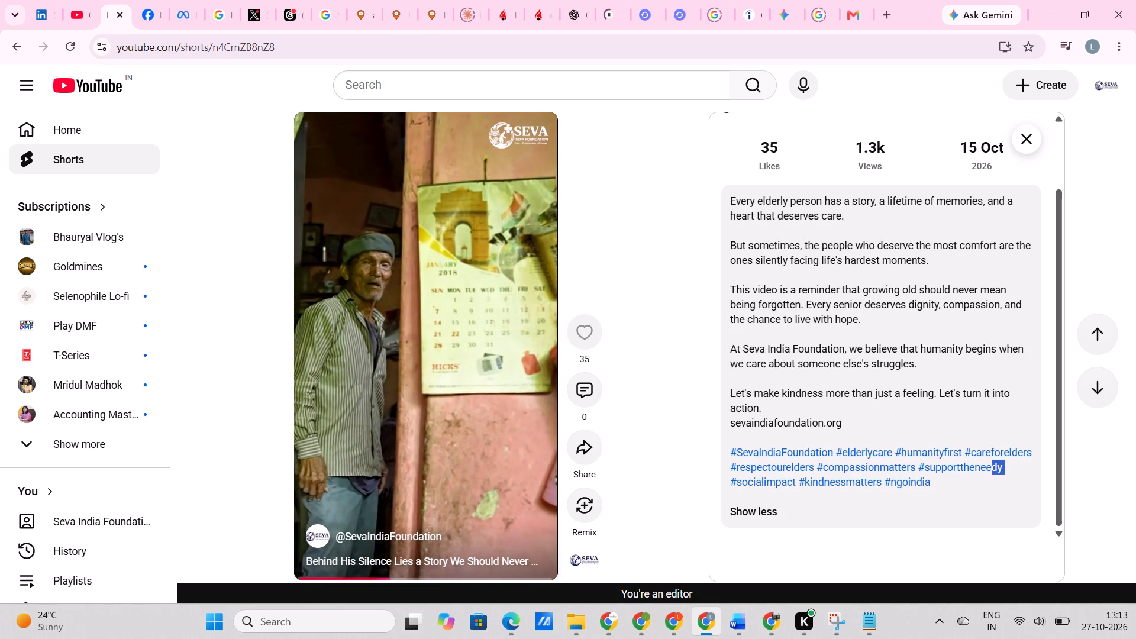
pyautogui.moveTo(989, 471); pyautogui.dragTo(850, 476)
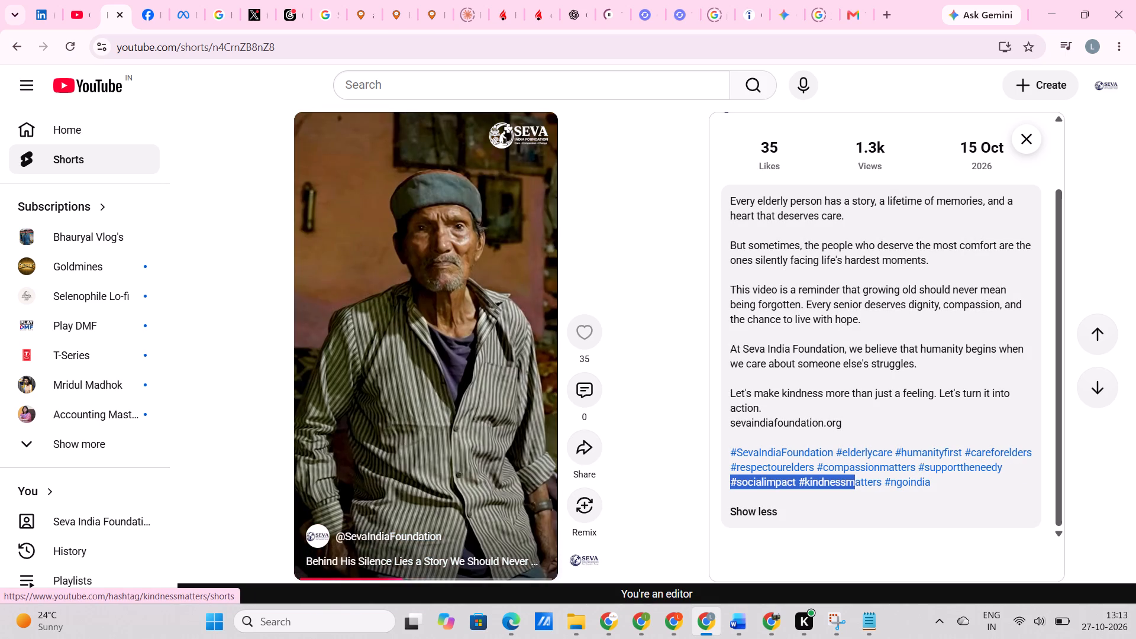
pyautogui.moveTo(850, 476); pyautogui.dragTo(741, 477)
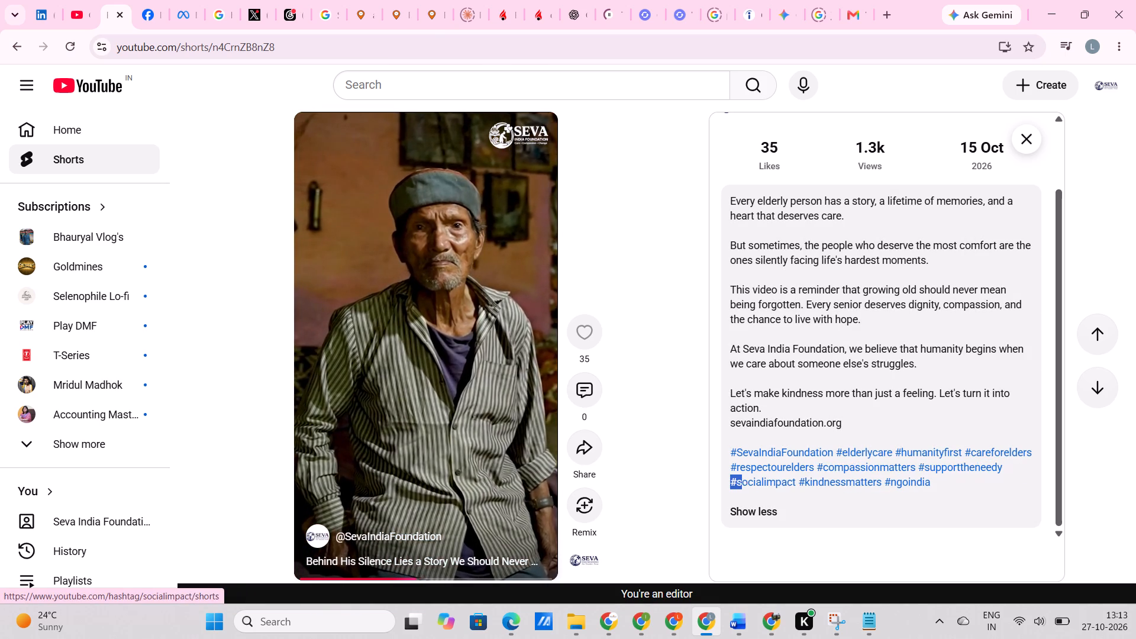
pyautogui.moveTo(741, 477); pyautogui.dragTo(731, 471)
pyautogui.hotkey('ctrl', 'c')
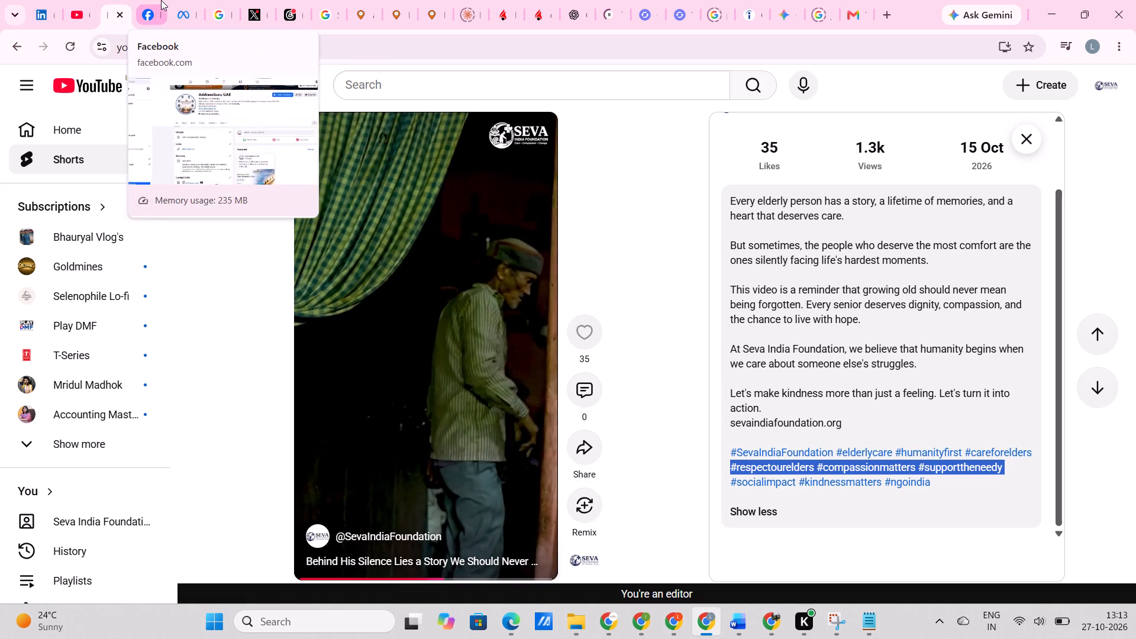
# Pause the Facebook reel preview in Meta and leave the playing YouTube Short.
pyautogui.click(69, 0)
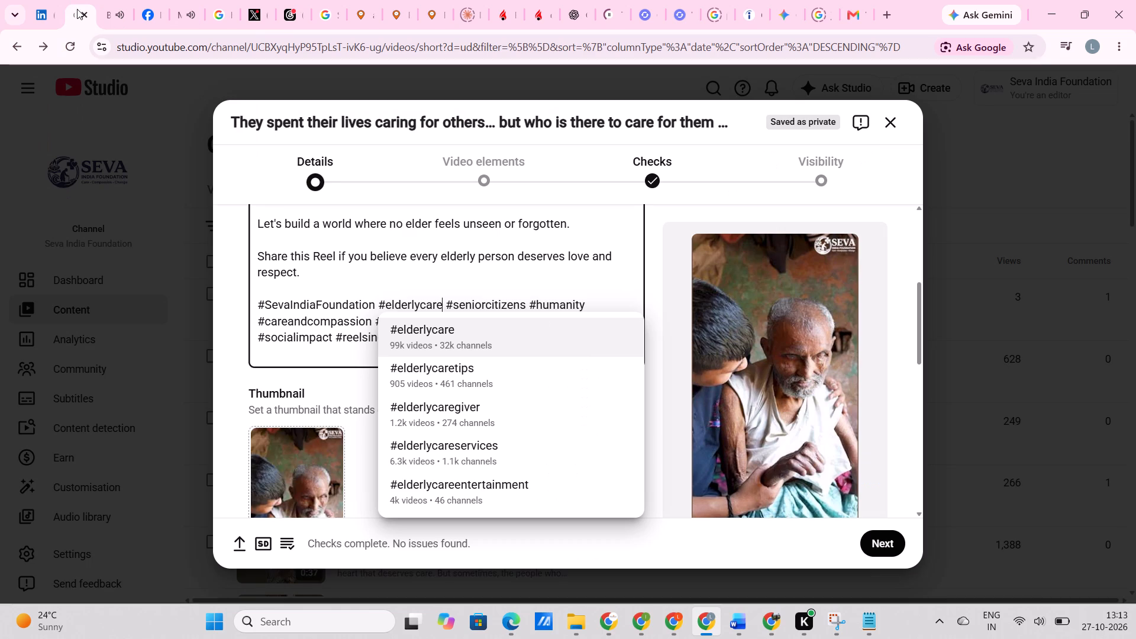
pyautogui.click(185, 0)
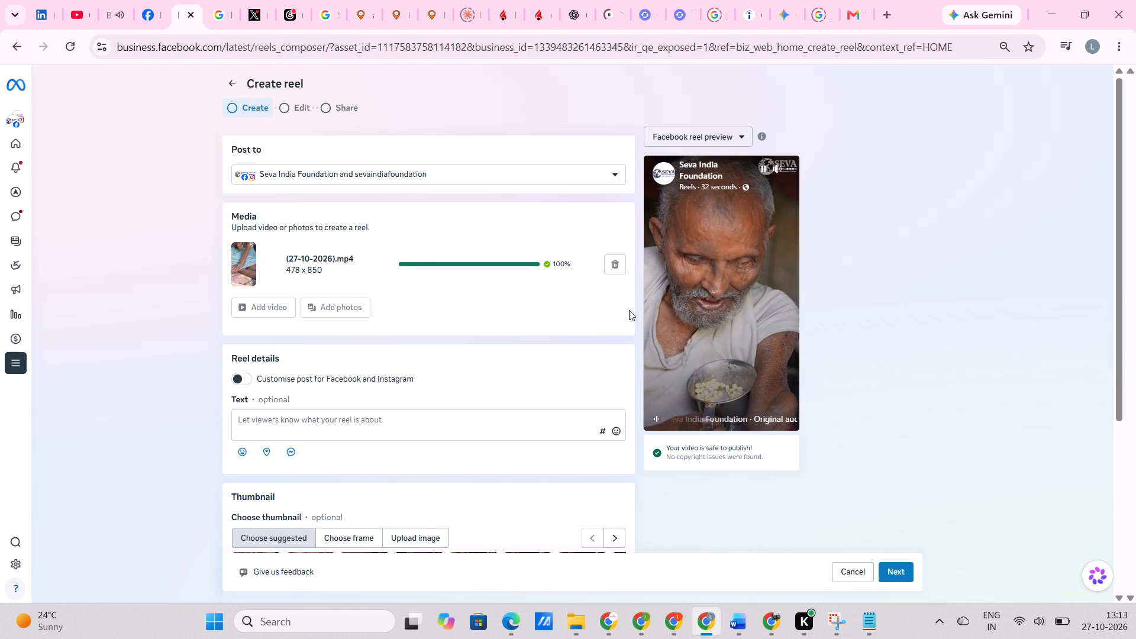
pyautogui.click(777, 167)
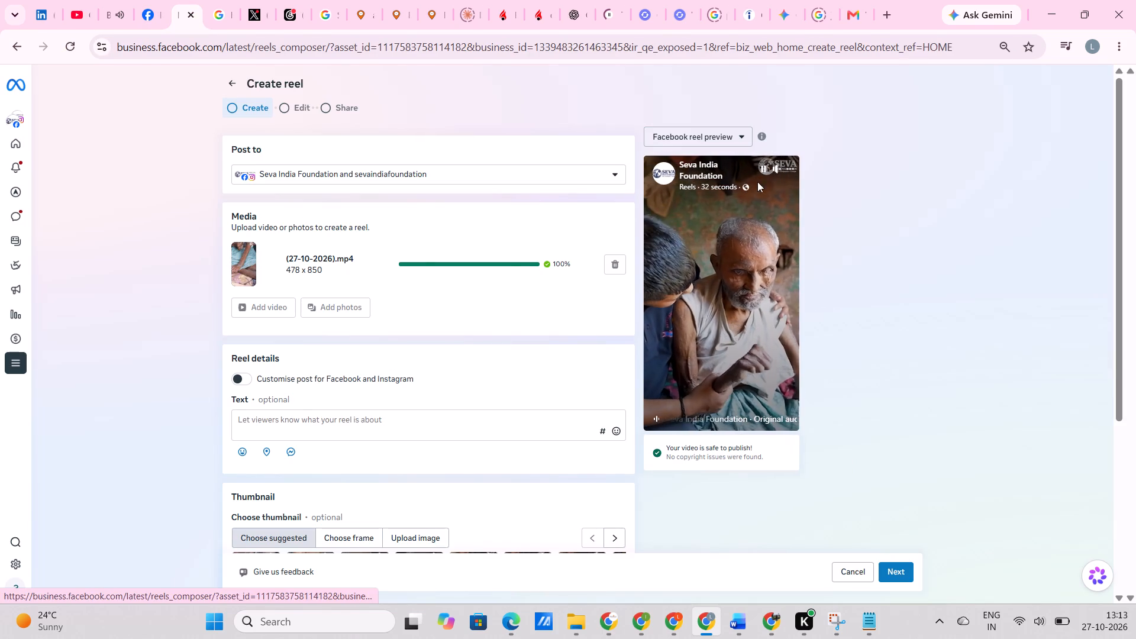
pyautogui.click(131, 0)
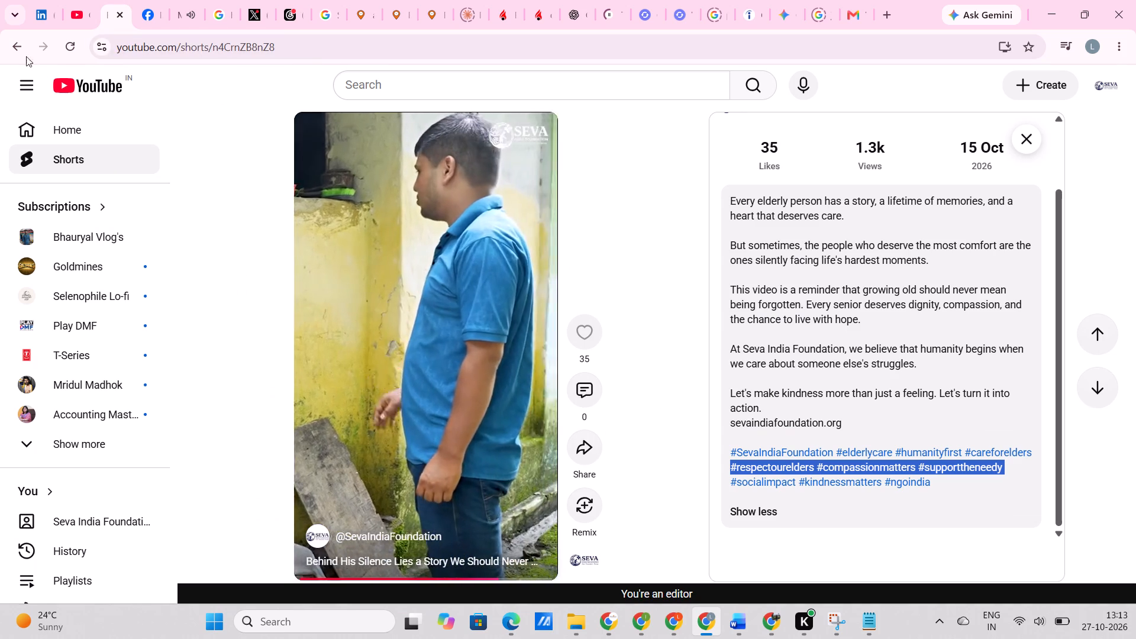
pyautogui.click(20, 52)
# Append the copied hashtags #respectourelders #compassionmatters #supporttheneedy to the end of the new Short's description in YouTube Studio.
pyautogui.click(84, 0)
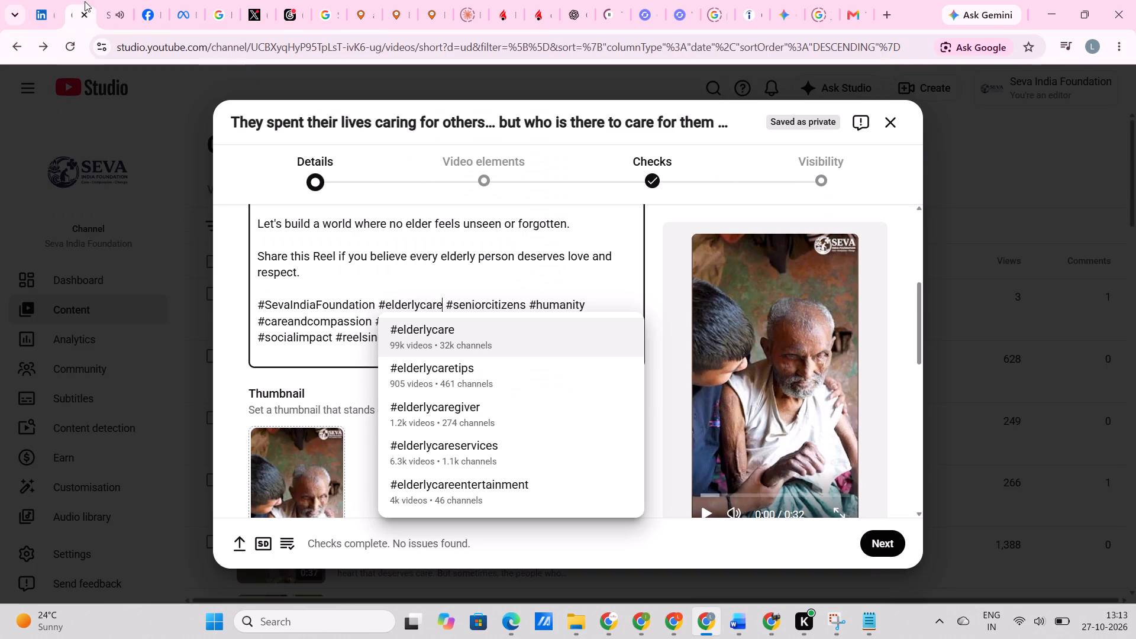
pyautogui.click(528, 289)
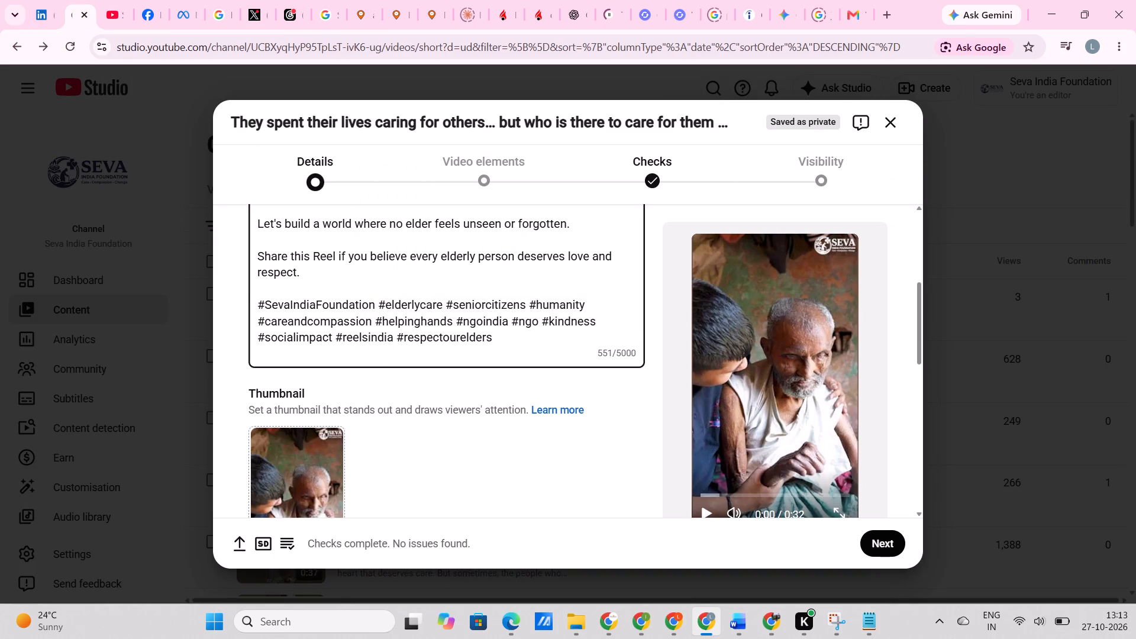
pyautogui.click(395, 338)
pyautogui.click(581, 357)
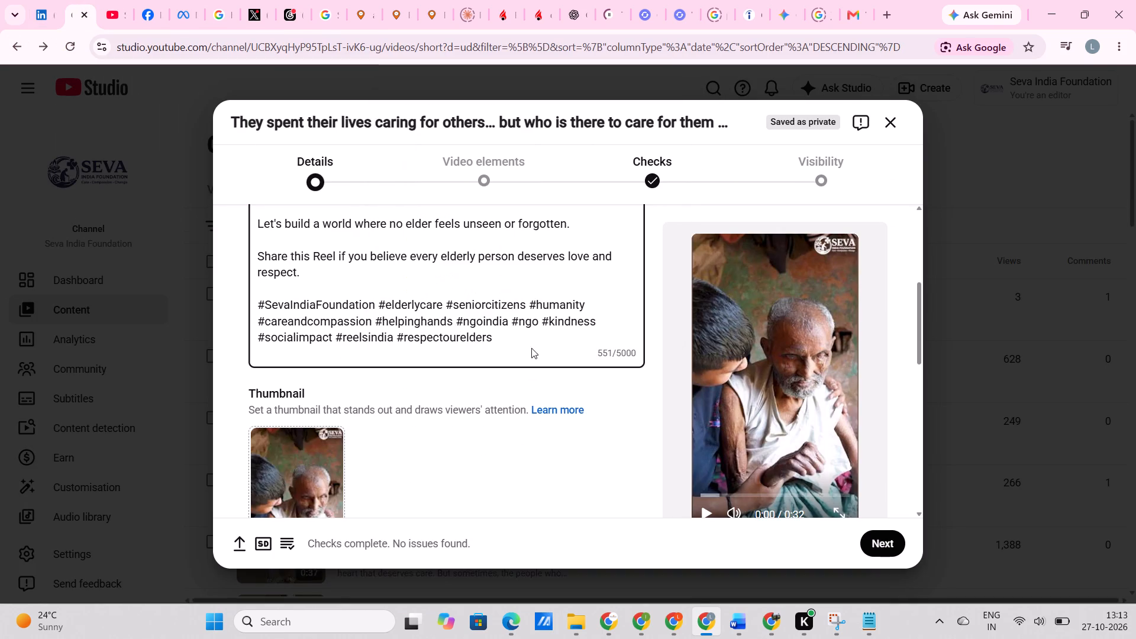
pyautogui.click(533, 342)
pyautogui.press('space')
pyautogui.hotkey('ctrl', 'v')
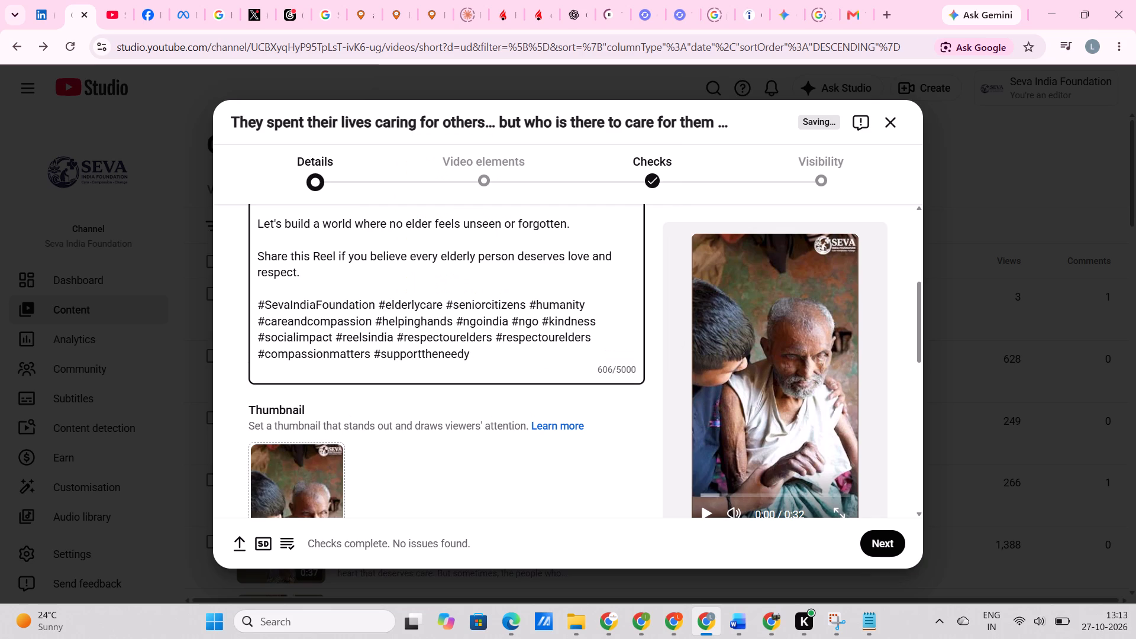
# Delete the duplicate #respectourelders from the Short's description, keeping #compassionmatters and #supporttheneedy, and check the remaining added hashtags.
pyautogui.click(486, 338)
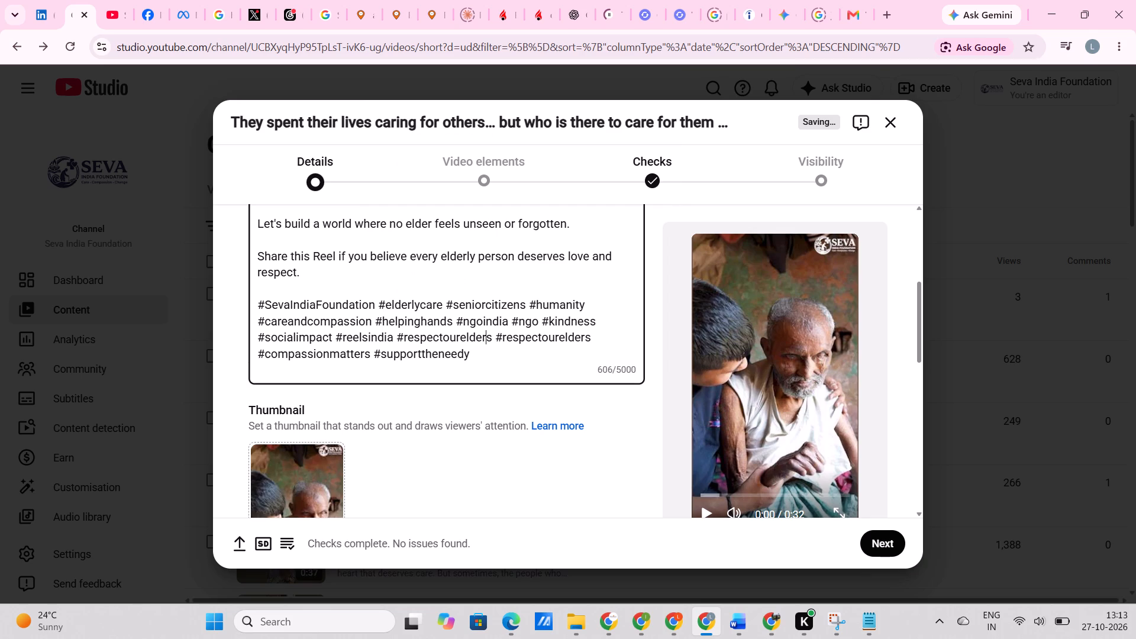
pyautogui.moveTo(499, 336); pyautogui.dragTo(589, 338)
pyautogui.press('BackSpace')
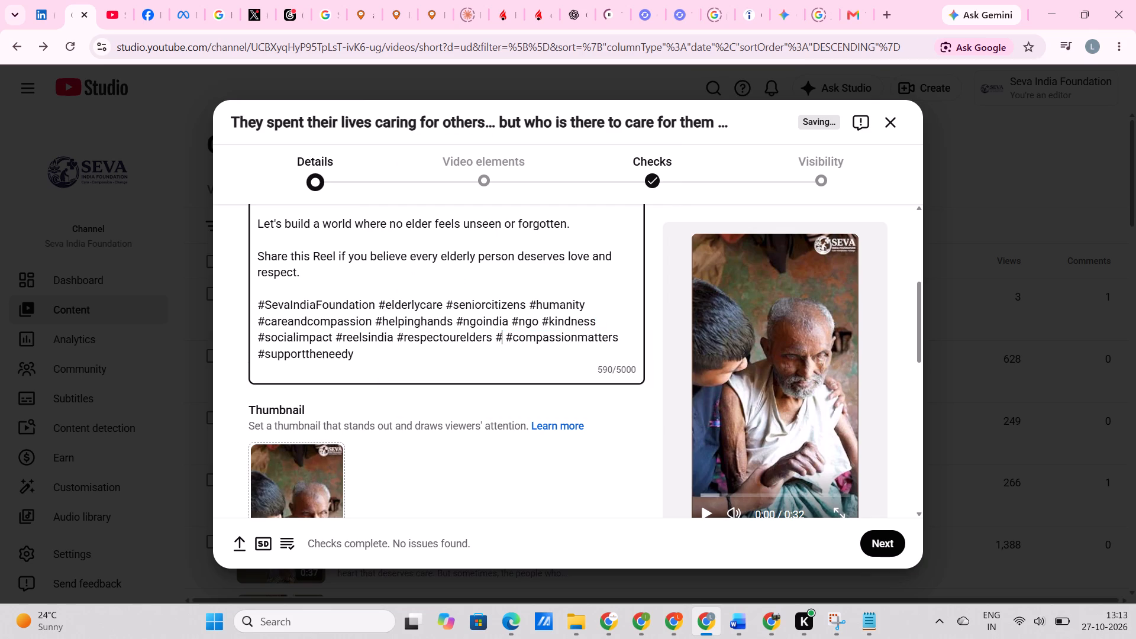
pyautogui.press('BackSpace')
pyautogui.press('BackSpace')
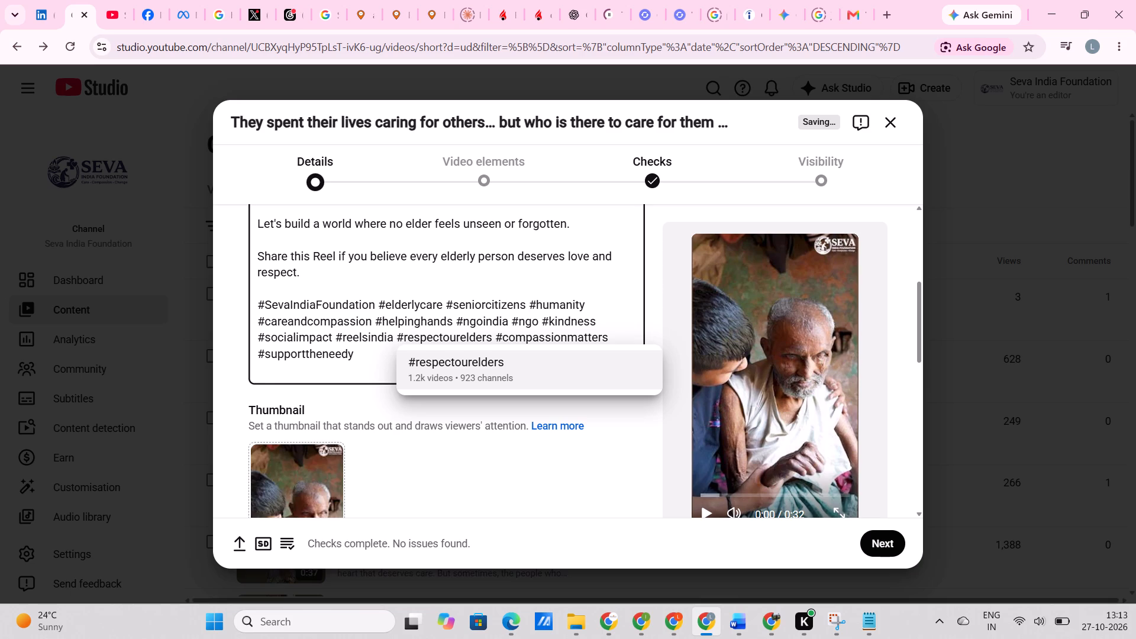
pyautogui.click(588, 338)
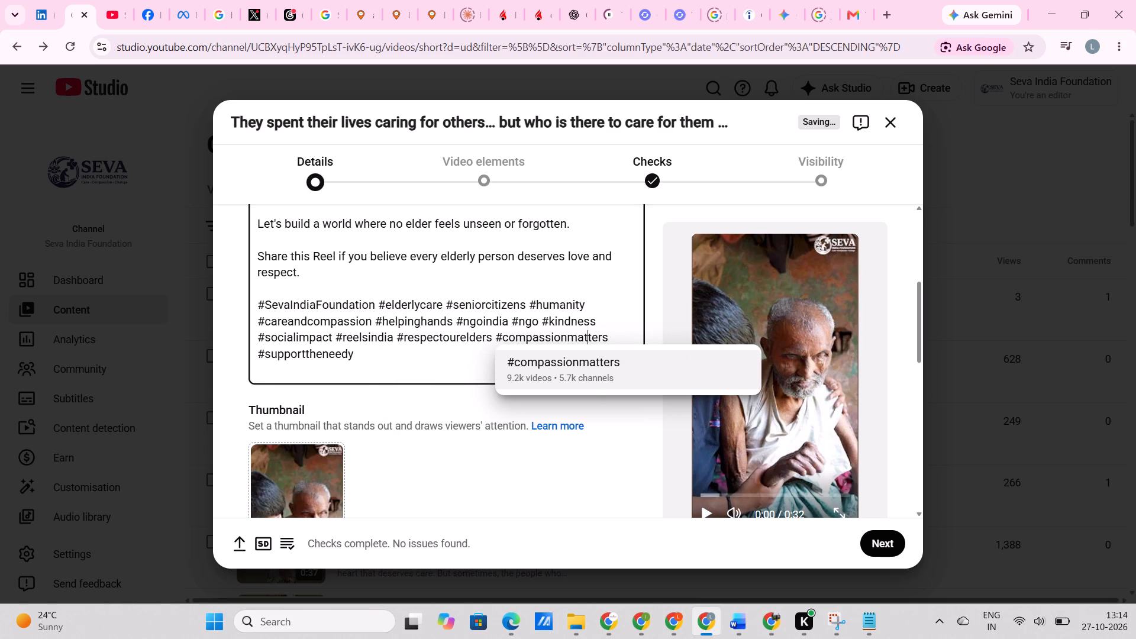
pyautogui.click(325, 357)
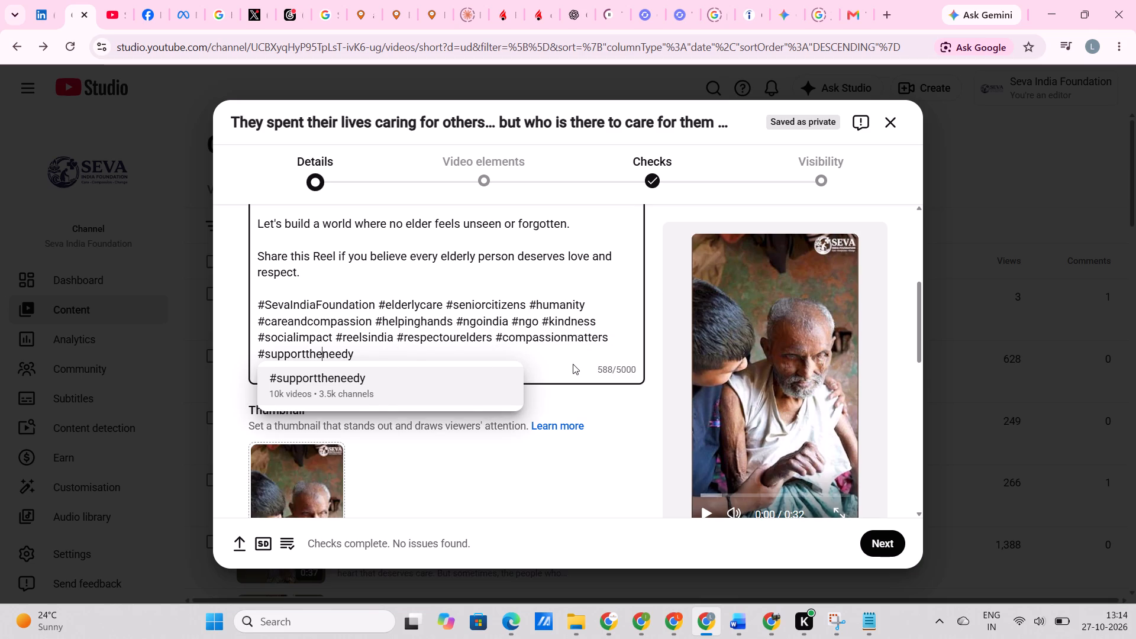
# Set the Short's audience to not Made for Kids.
pyautogui.scroll(-4, 573, 364)
pyautogui.click(595, 384)
pyautogui.scroll(-2, 577, 403)
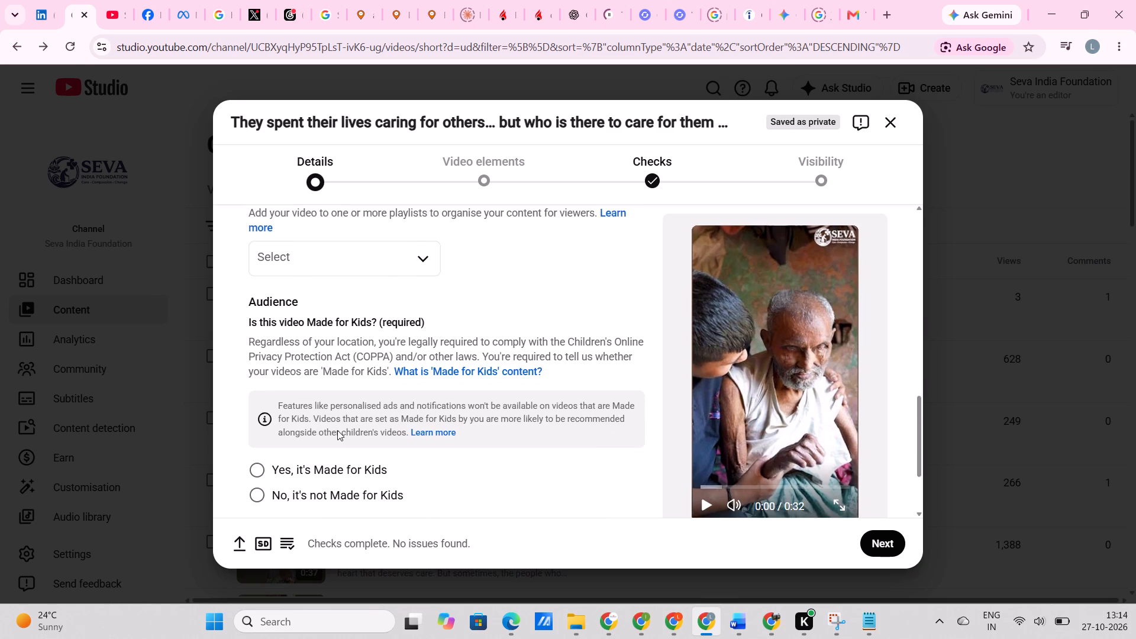
pyautogui.scroll(-1, 337, 430)
pyautogui.click(252, 451)
pyautogui.scroll(-3, 296, 480)
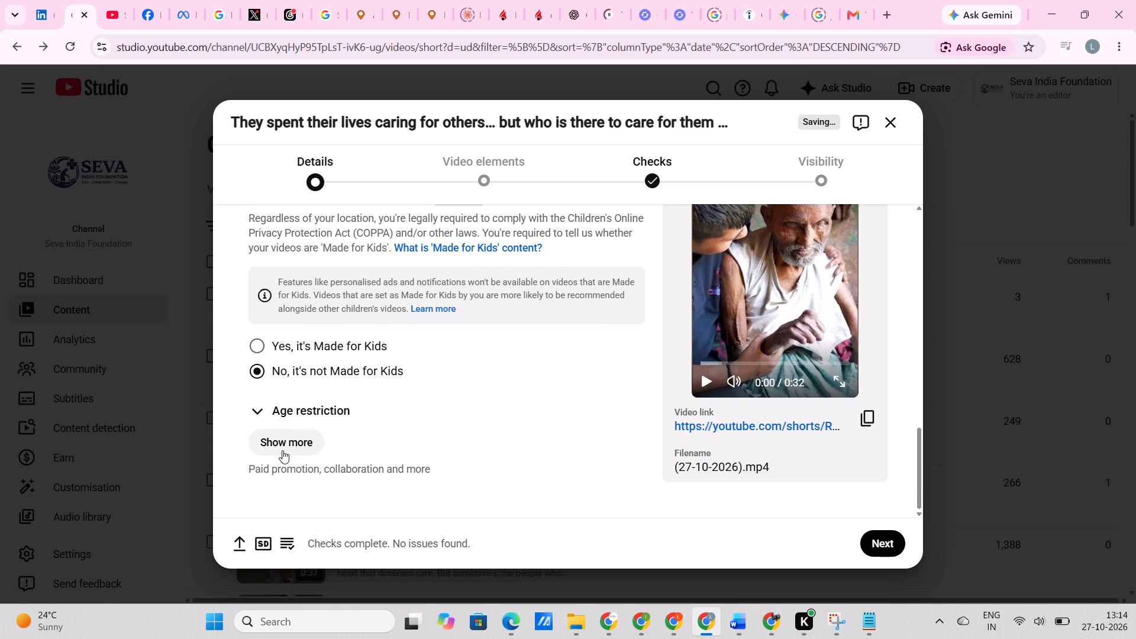
pyautogui.scroll(-1, 282, 450)
pyautogui.click(276, 448)
pyautogui.scroll(-10, 347, 414)
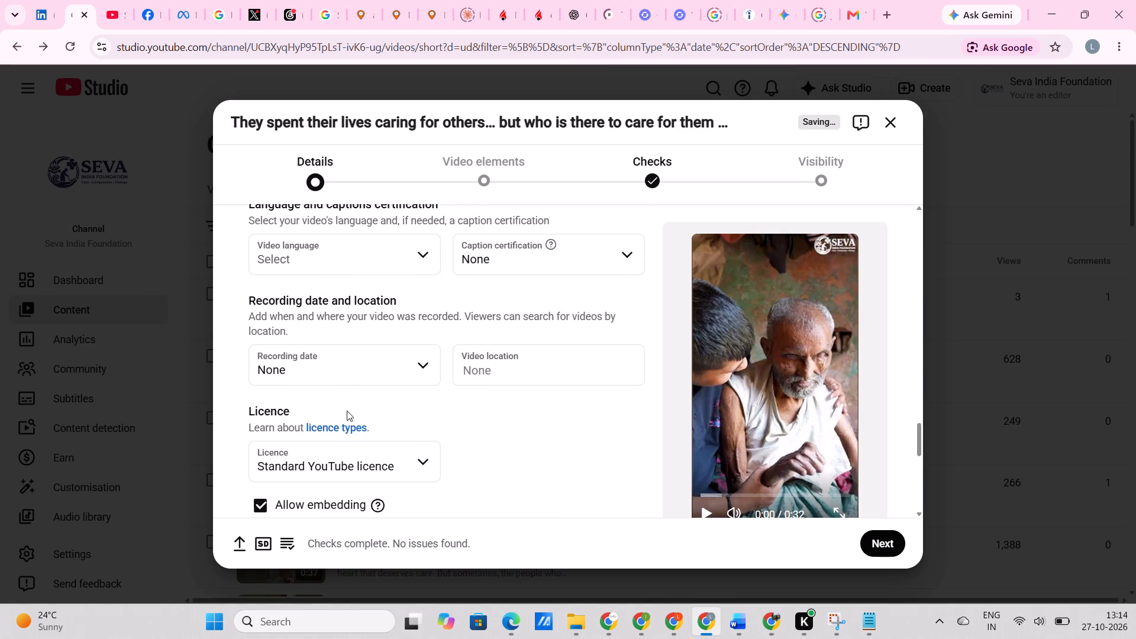
pyautogui.scroll(-7, 347, 411)
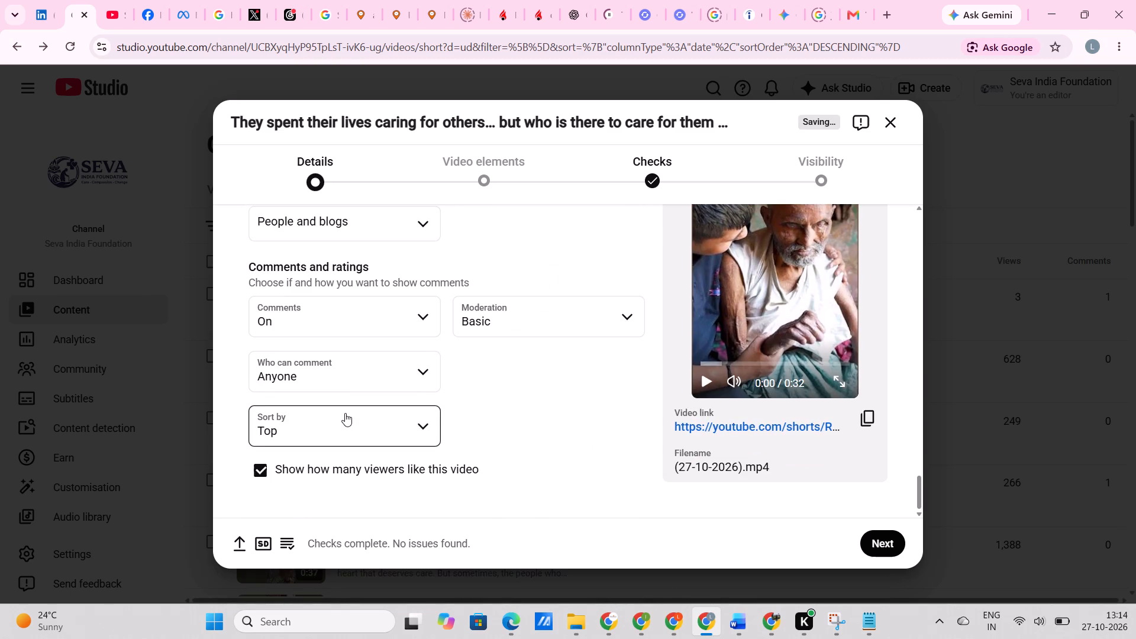
pyautogui.scroll(6, 345, 413)
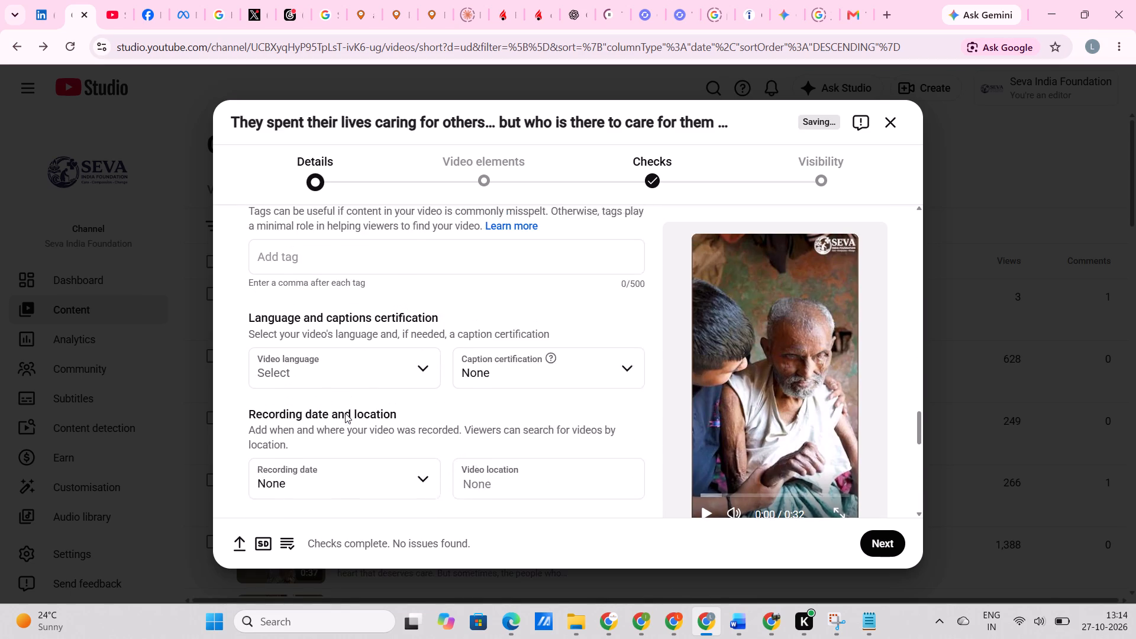
pyautogui.scroll(2, 345, 413)
pyautogui.click(354, 346)
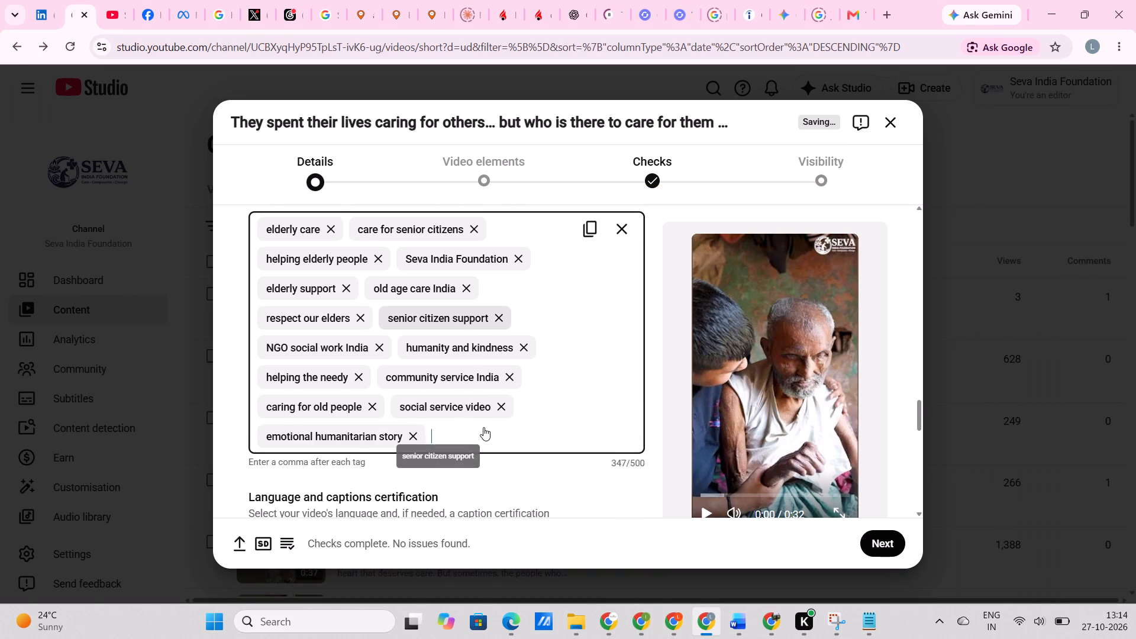
pyautogui.scroll(-1, 483, 427)
pyautogui.scroll(6, 599, 465)
pyautogui.scroll(1, 433, 377)
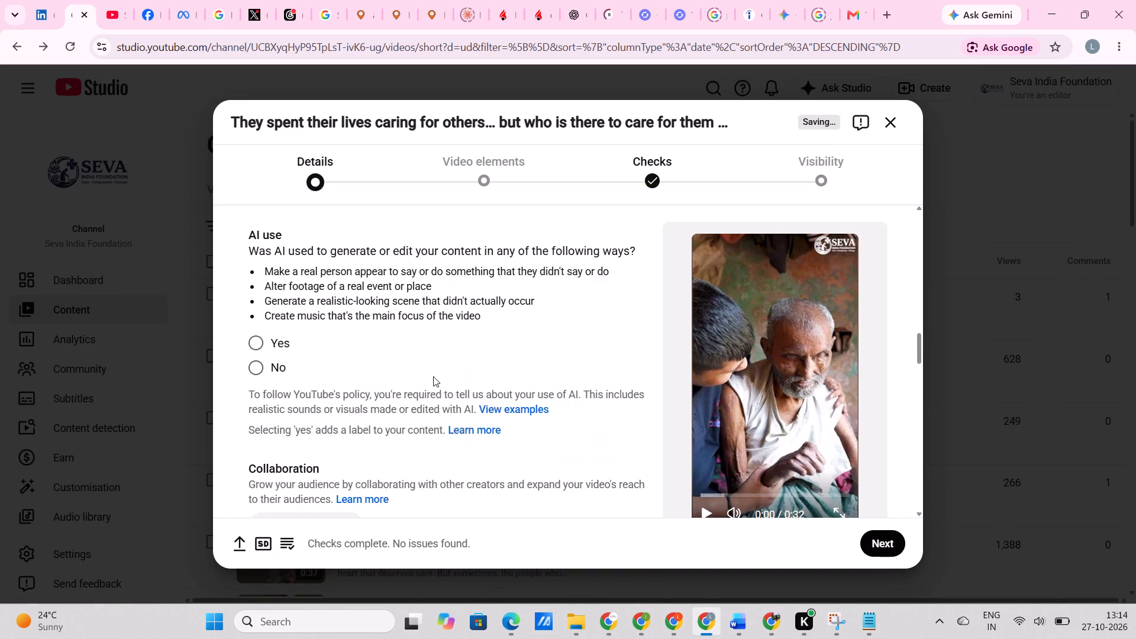
pyautogui.scroll(6, 433, 376)
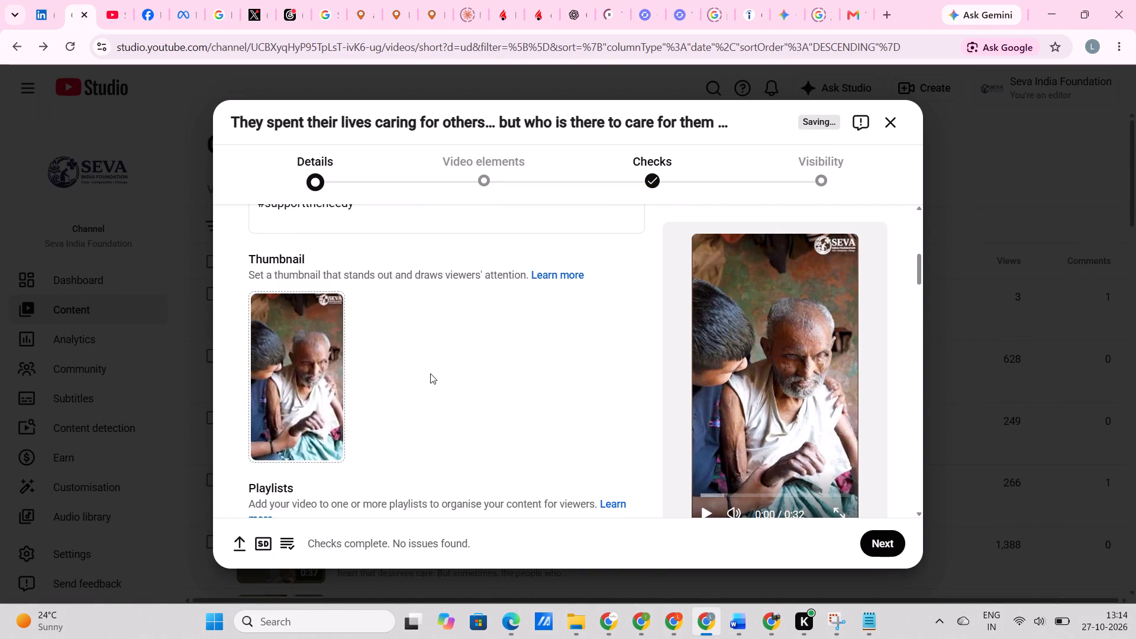
pyautogui.scroll(1, 430, 373)
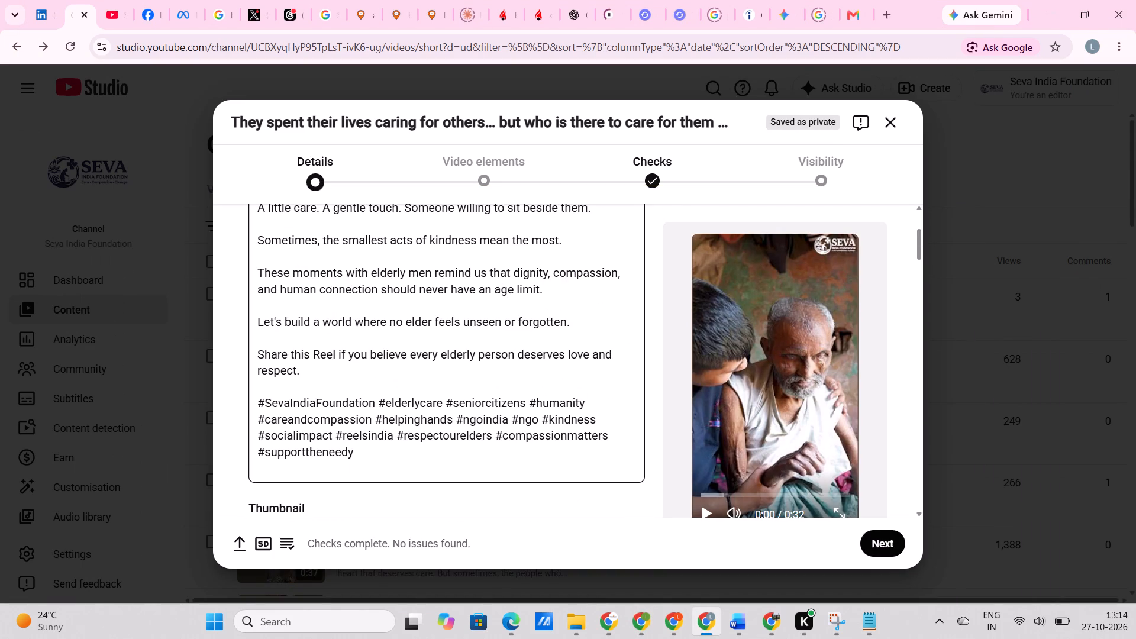
pyautogui.click(575, 324)
pyautogui.press('Return')
pyautogui.write('sevaindia')
pyautogui.write('foundation.org')
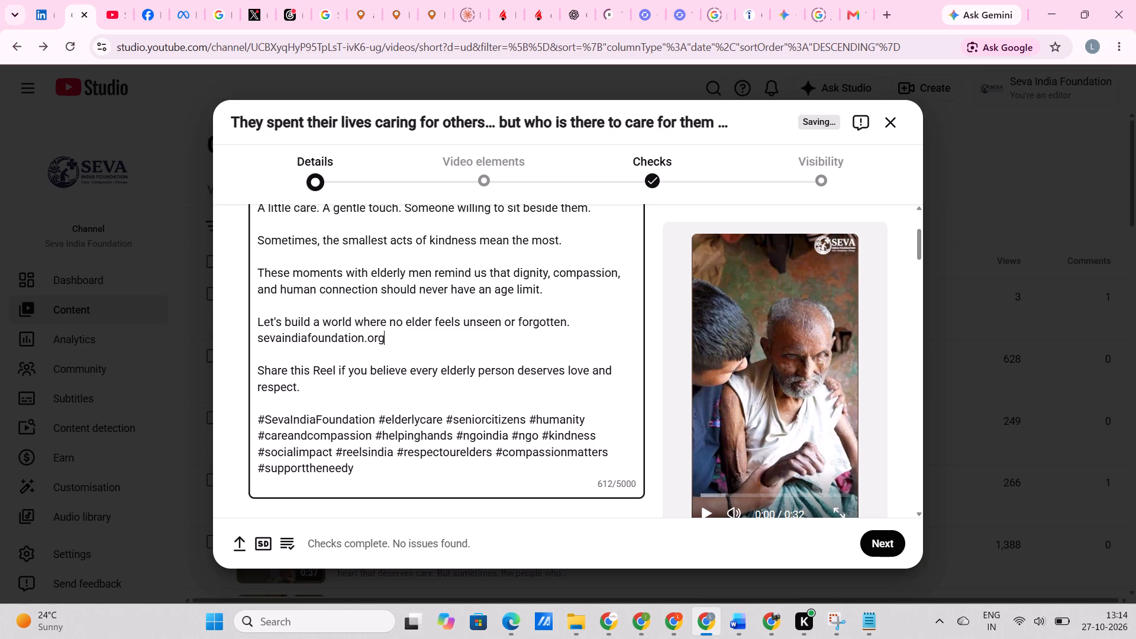
# Copy the Short's entire description text.
pyautogui.hotkey('ctrl', 'a')
pyautogui.hotkey('ctrl', 'c')
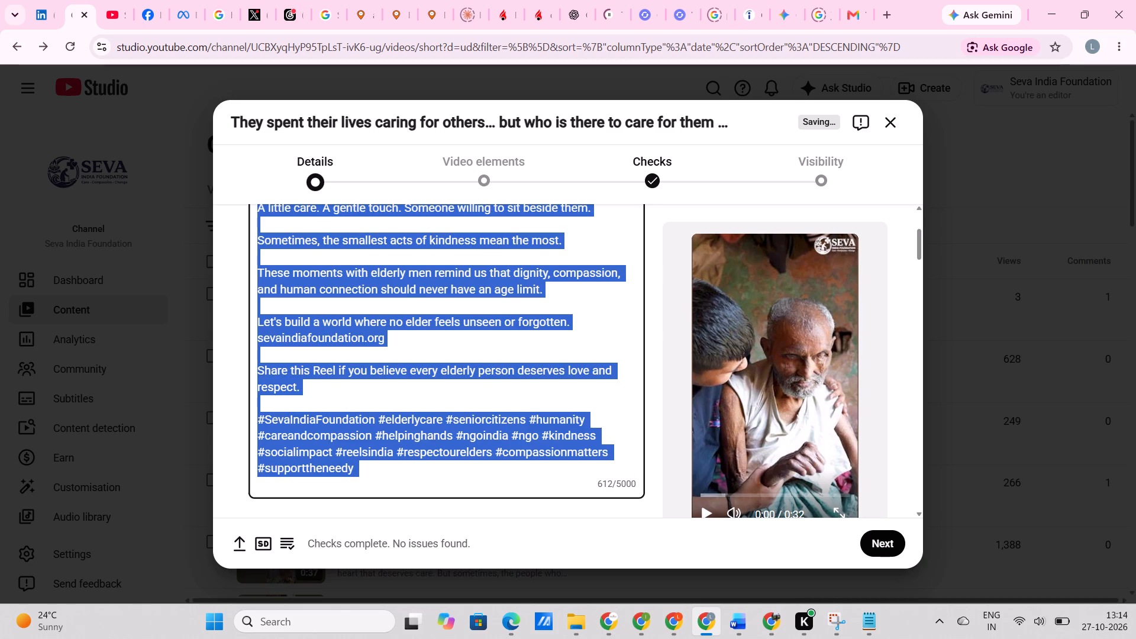
# Finish reviewing the Short's details, advance to its visibility settings, and publish it as Public.
pyautogui.click(414, 290)
pyautogui.scroll(3, 473, 335)
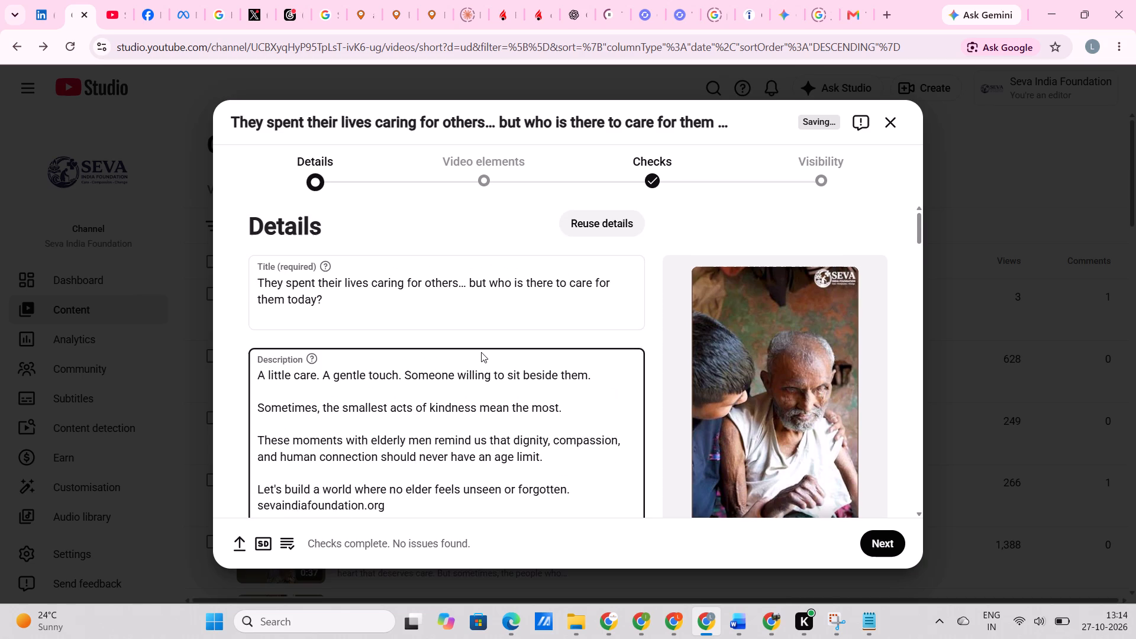
pyautogui.scroll(-16, 481, 352)
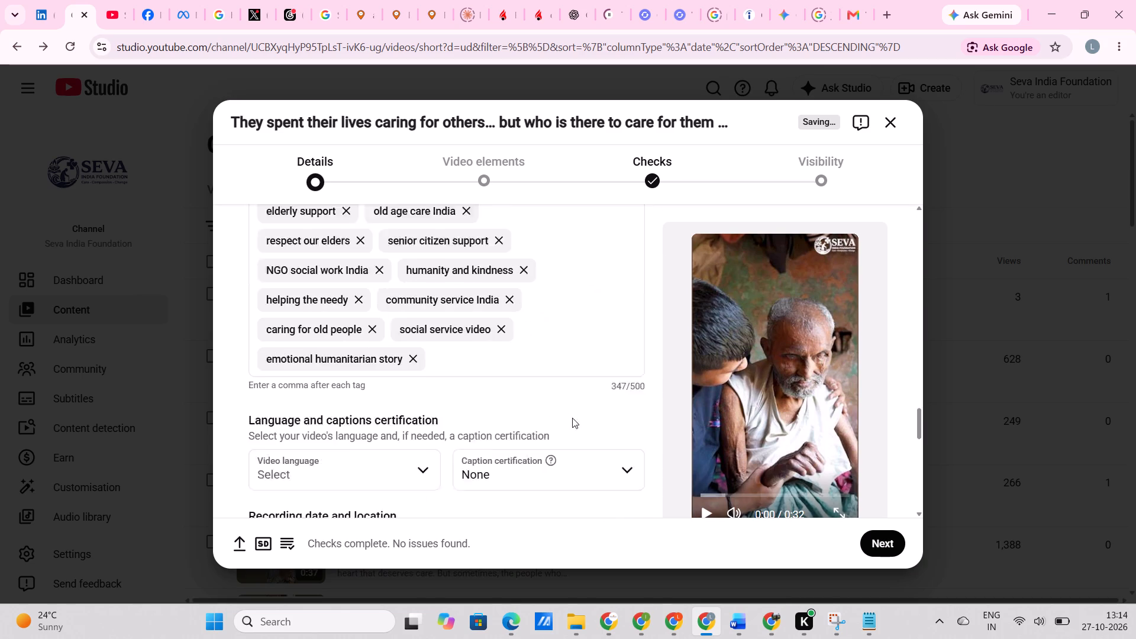
pyautogui.click(889, 547)
pyautogui.click(889, 547)
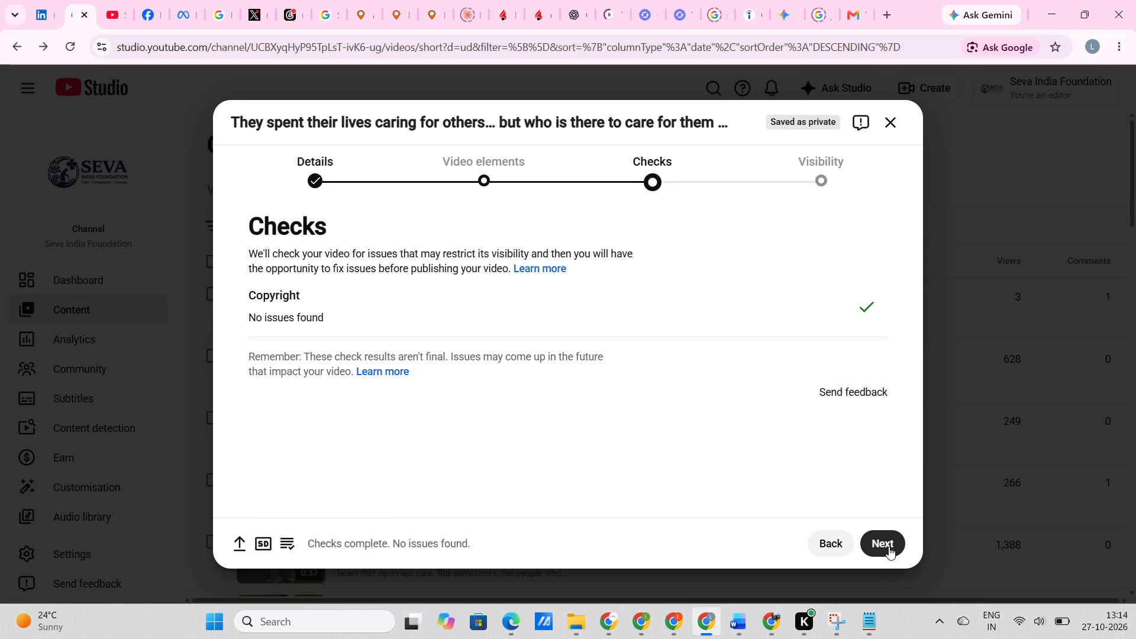
pyautogui.click(889, 547)
pyautogui.click(297, 416)
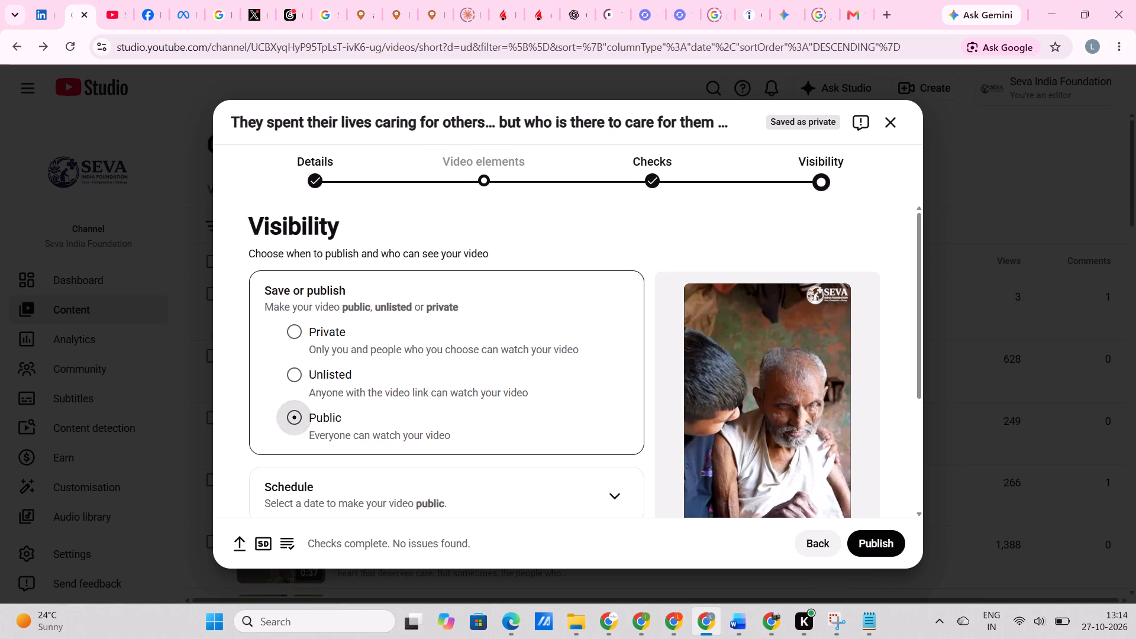
pyautogui.click(875, 538)
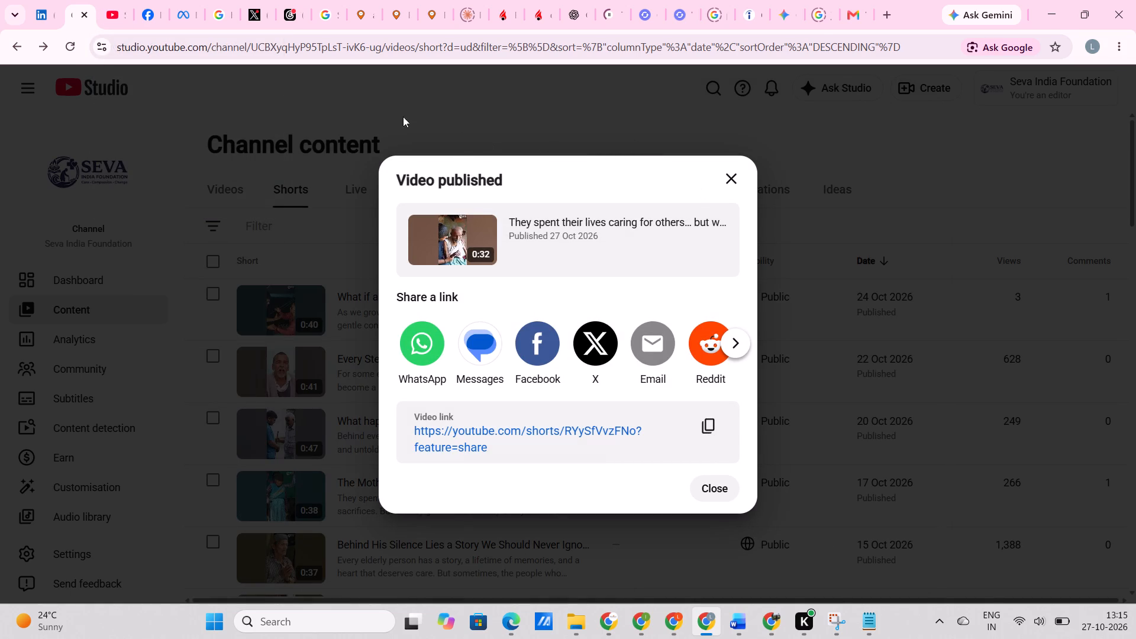
# In the Meta reel composer, enable customised posts for Facebook and Instagram and paste the copied description as the Facebook text.
pyautogui.click(146, 5)
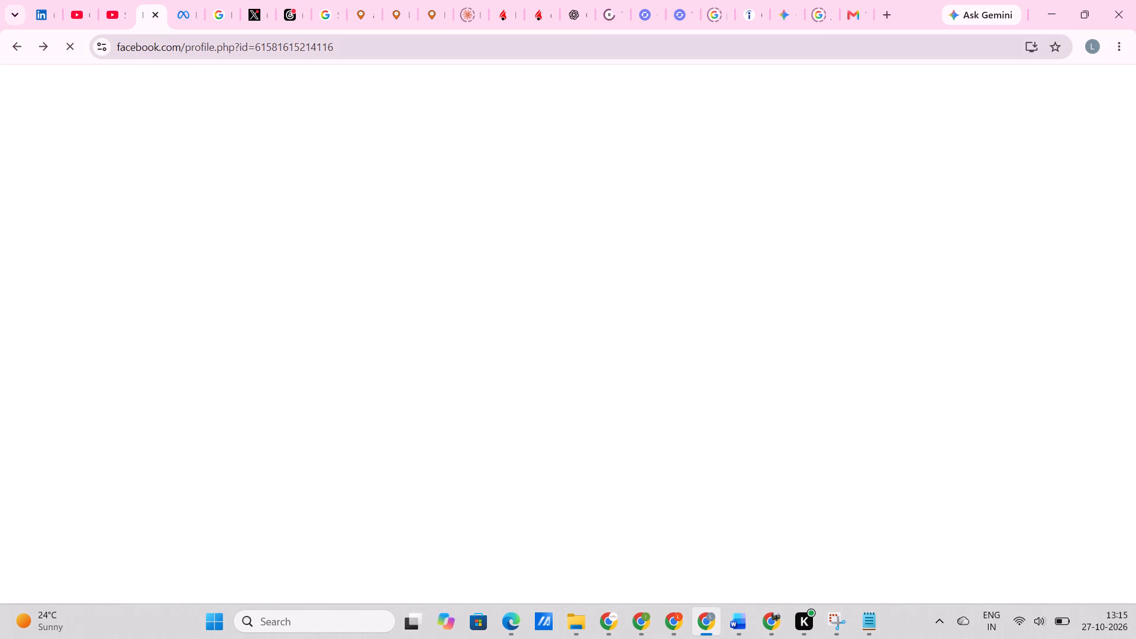
pyautogui.click(191, 15)
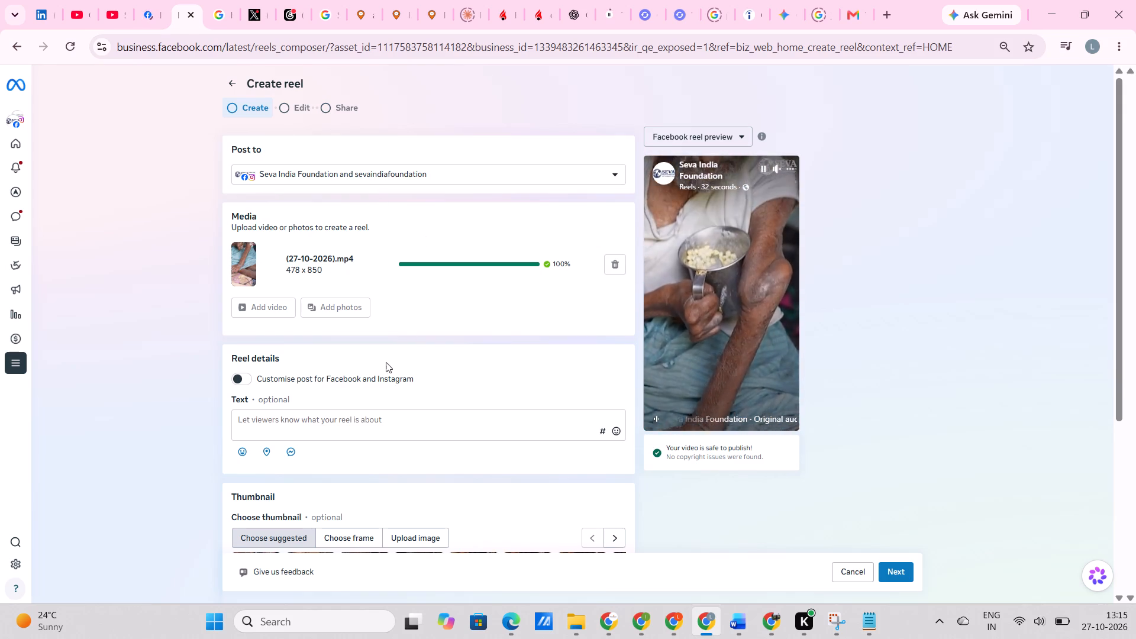
pyautogui.click(238, 374)
pyautogui.scroll(-1, 315, 373)
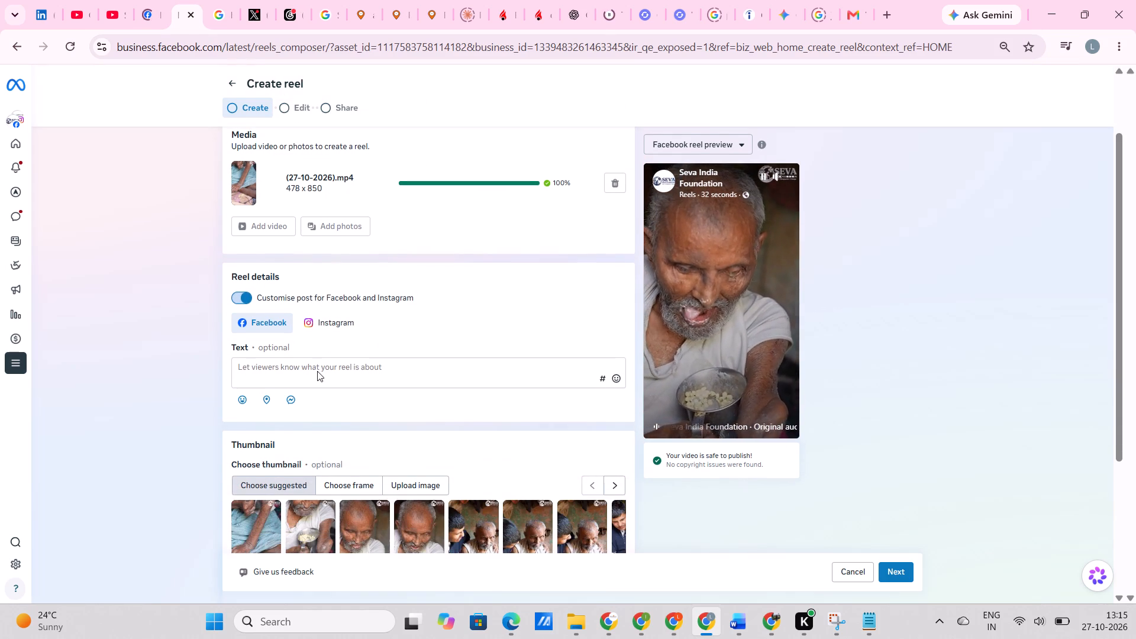
pyautogui.scroll(-1, 317, 371)
pyautogui.click(318, 361)
pyautogui.hotkey('ctrl', 'v')
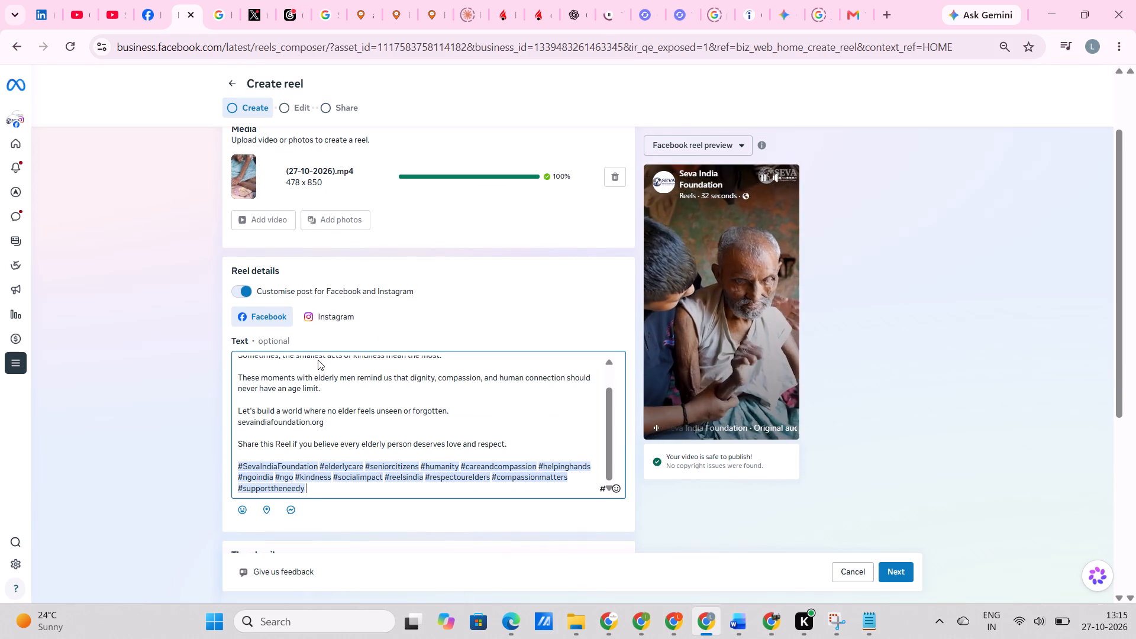
# Paste the same copied description as the reel's Instagram caption.
pyautogui.click(331, 308)
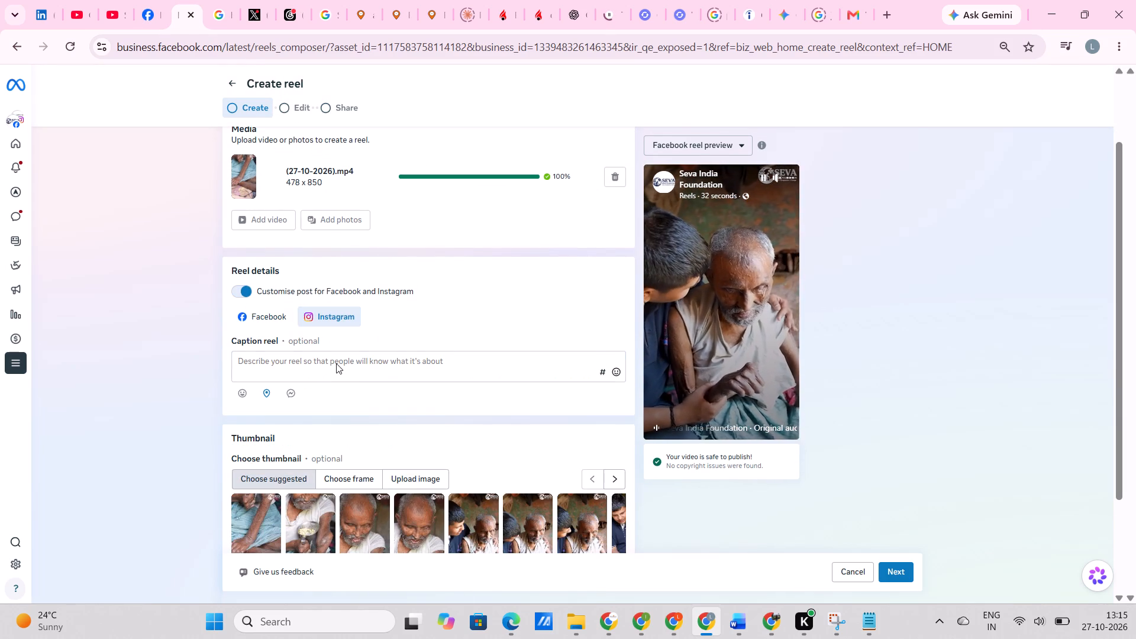
pyautogui.click(336, 363)
pyautogui.hotkey('ctrl', 'v')
# Browse through the reel's suggested thumbnails to look for a suitable cover frame.
pyautogui.scroll(-2, 437, 376)
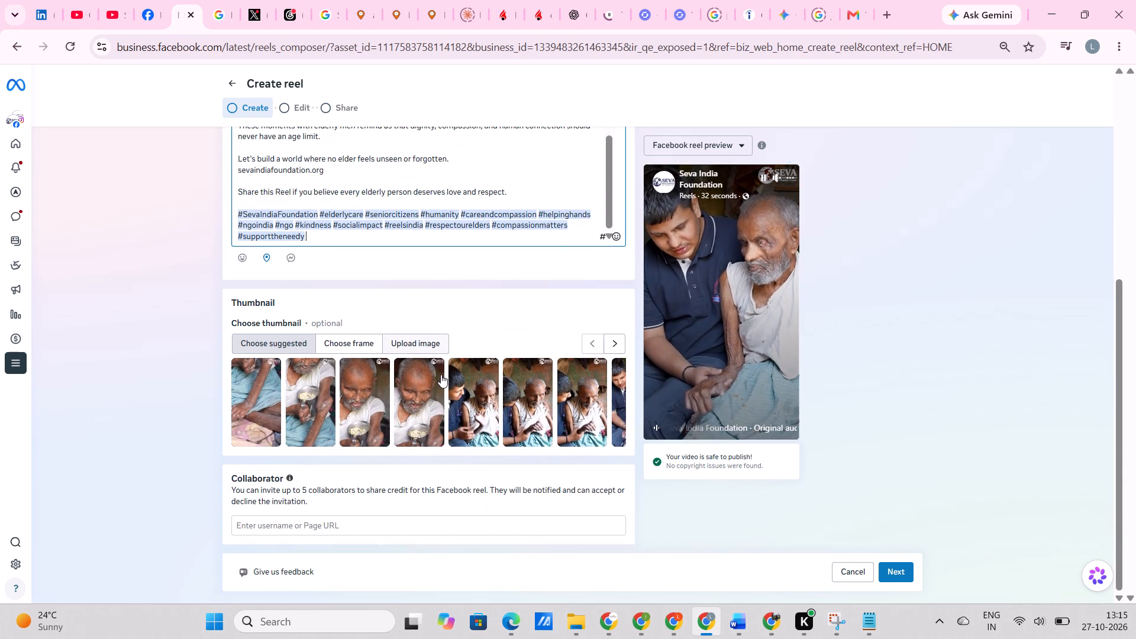
pyautogui.scroll(-1, 441, 375)
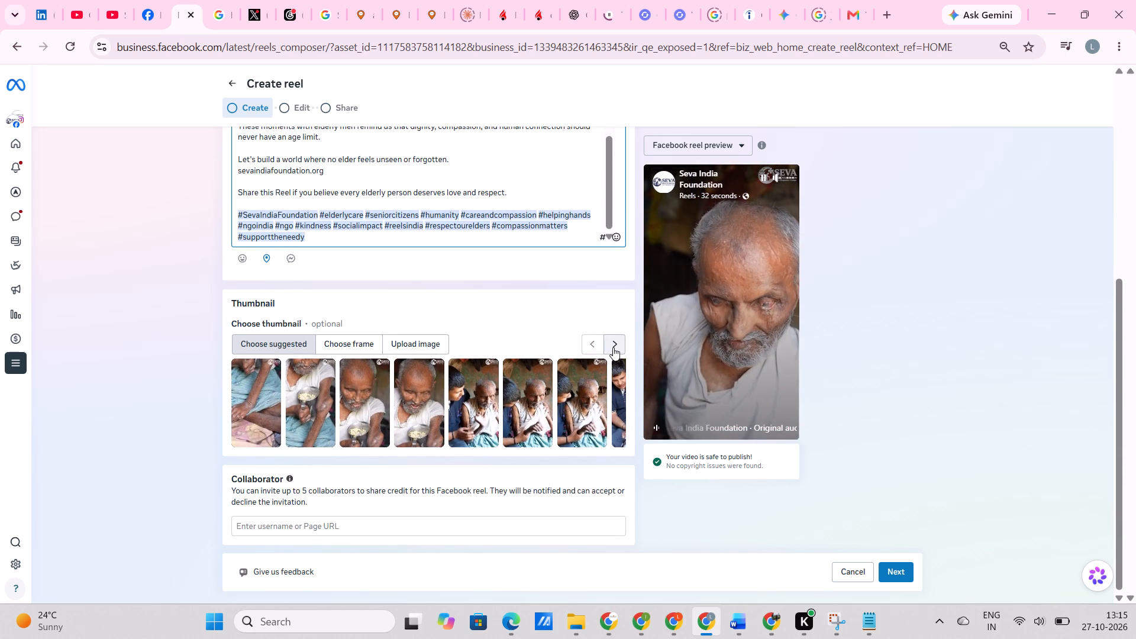
pyautogui.click(613, 347)
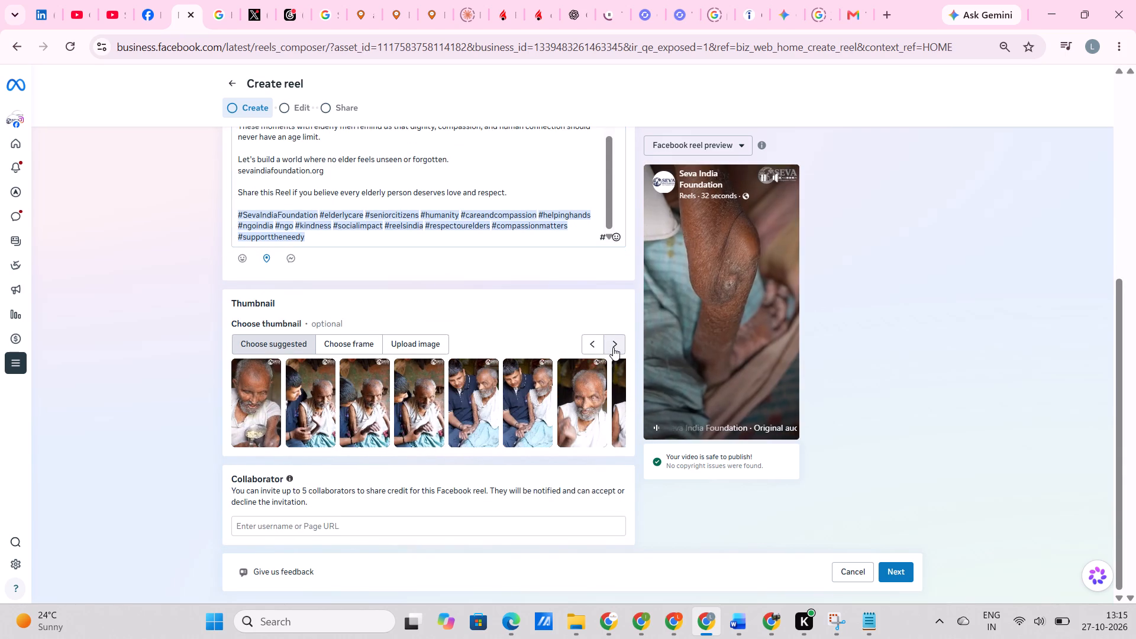
pyautogui.click(613, 347)
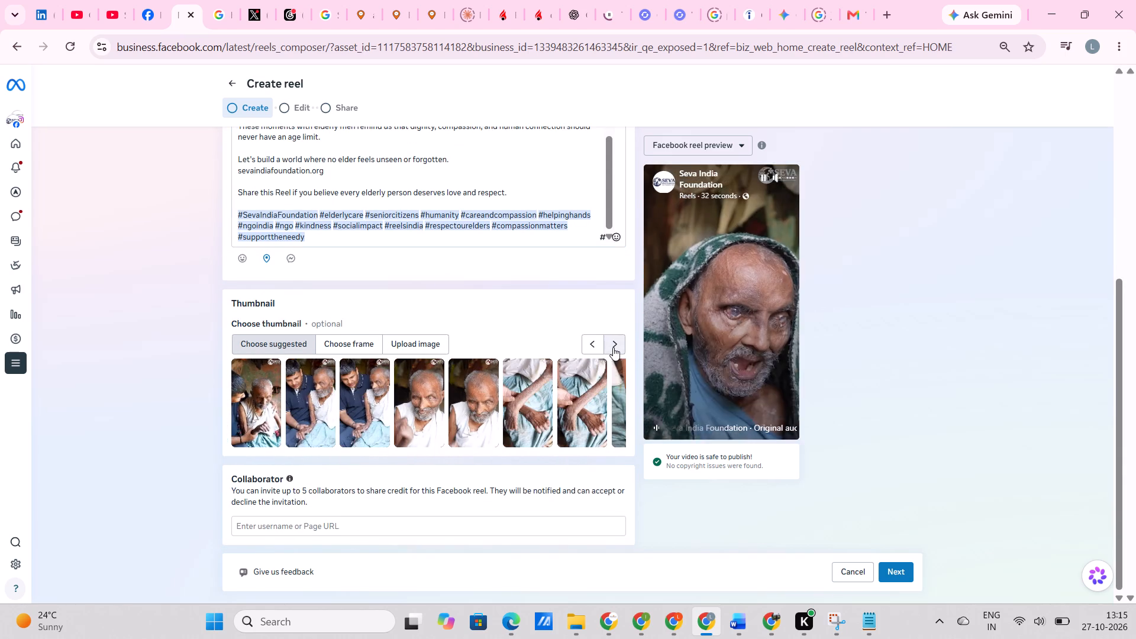
pyautogui.click(613, 347)
pyautogui.click(613, 347)
pyautogui.doubleClick(613, 347)
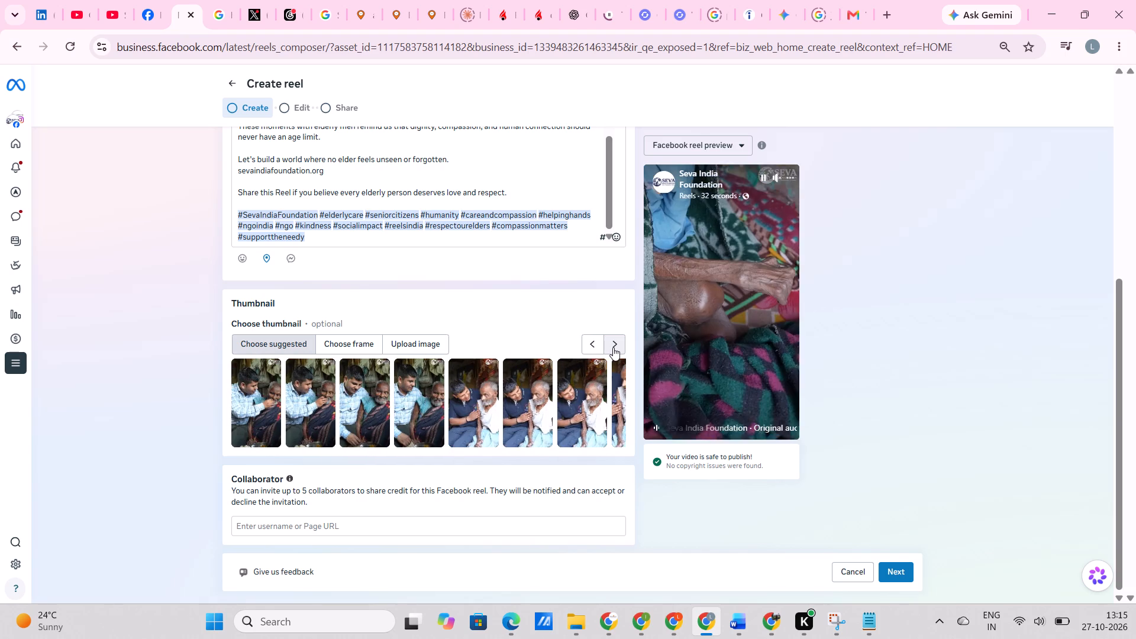
pyautogui.click(613, 347)
pyautogui.click(613, 347)
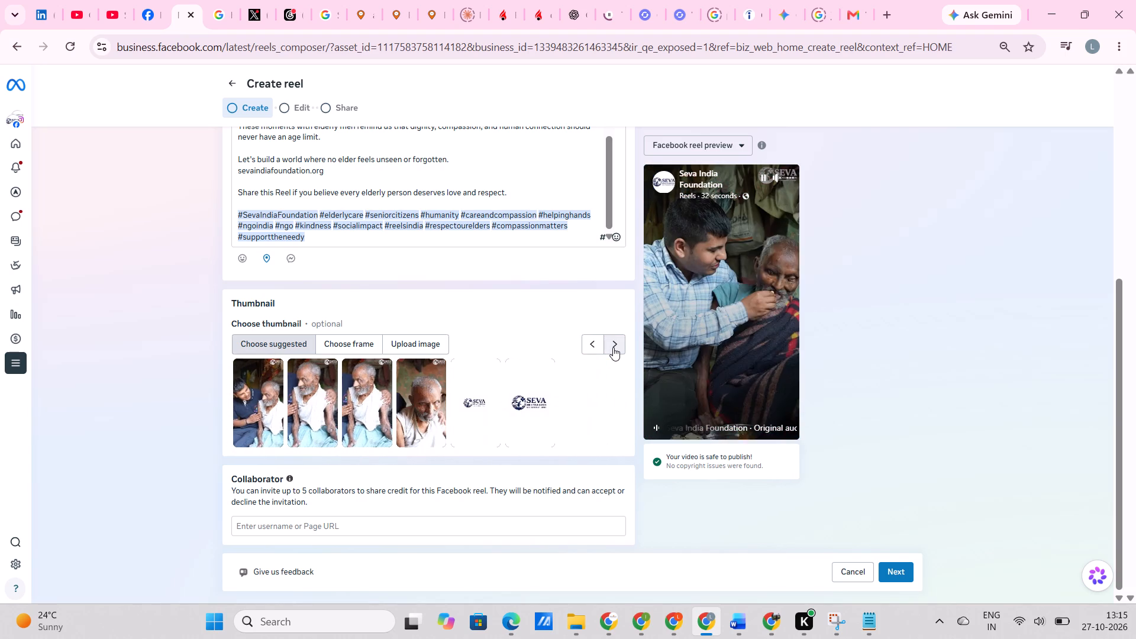
pyautogui.click(586, 346)
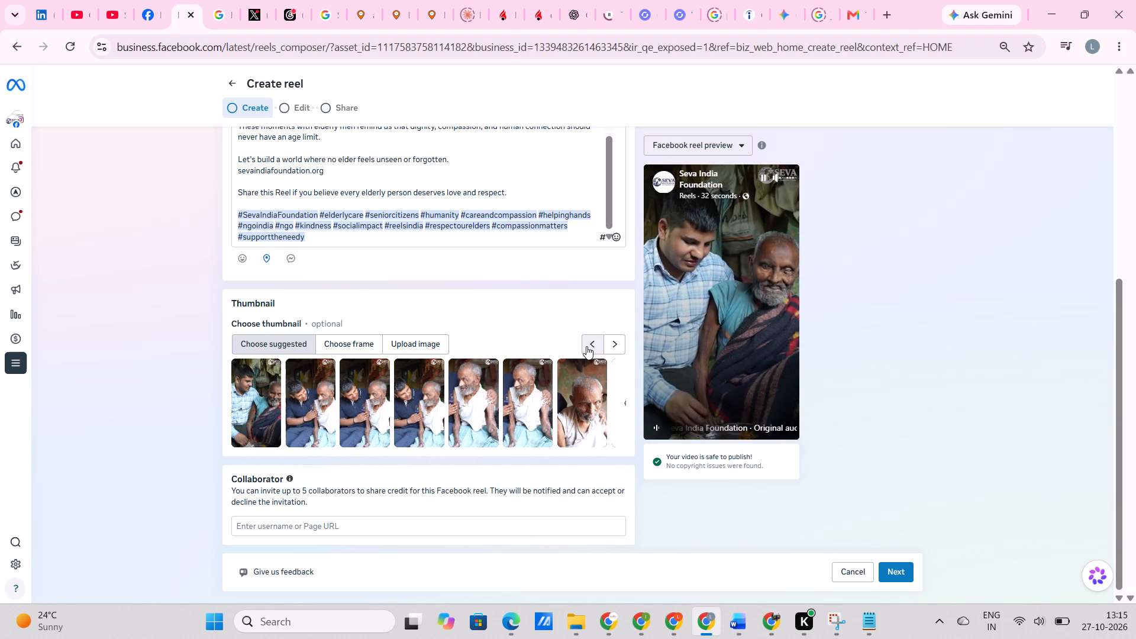
# Browse the suggested thumbnails in Meta's reel composer and choose a frame of the man in the checked shirt beside the elderly man.
pyautogui.click(586, 346)
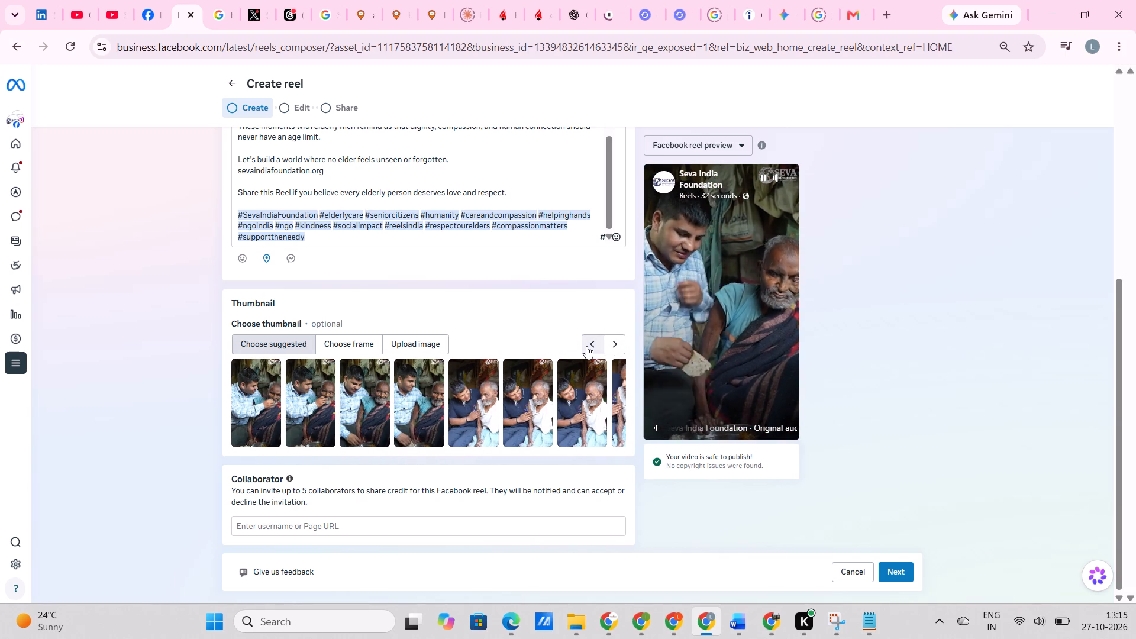
pyautogui.click(586, 346)
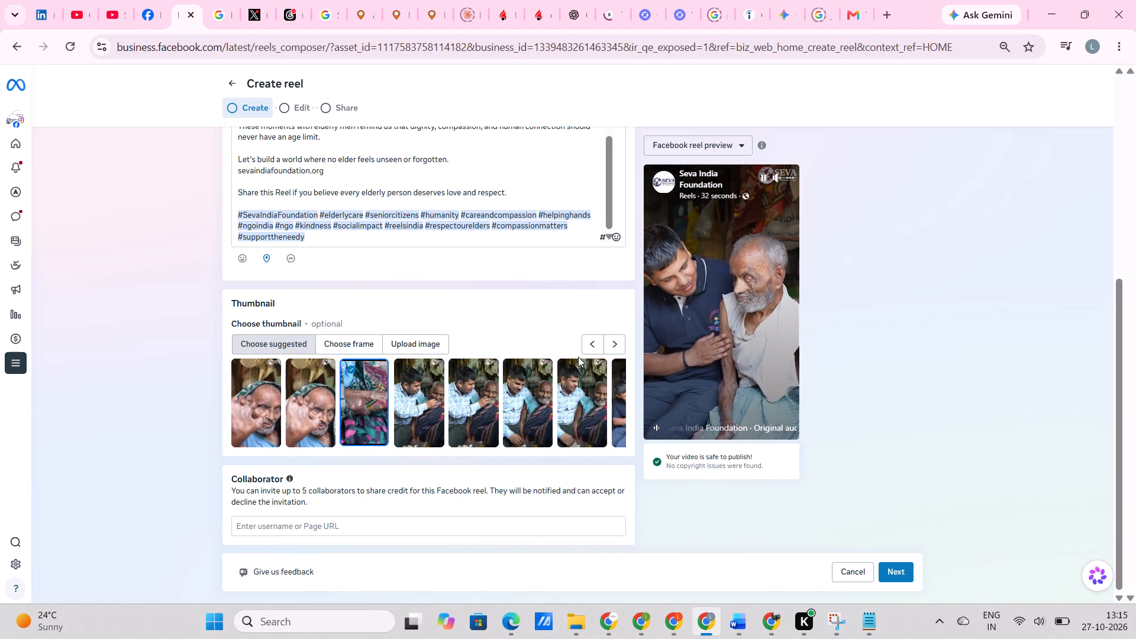
pyautogui.click(417, 405)
# Proceed through the reel's Edit stage without changes, share the reel, and dismiss the processing notice.
pyautogui.scroll(-1, 420, 400)
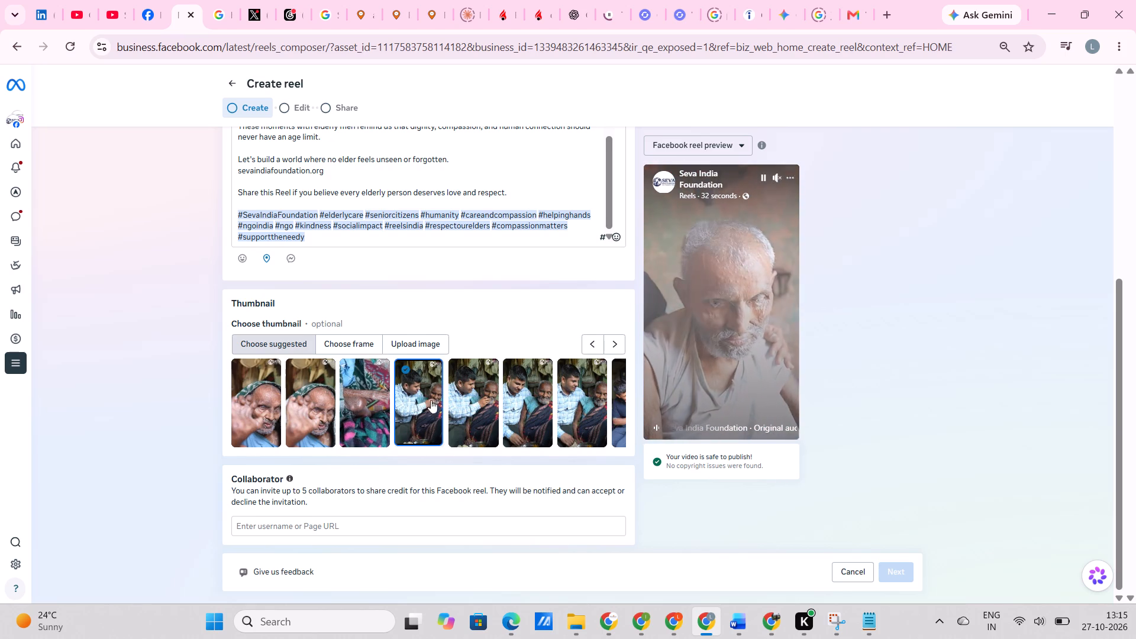
pyautogui.scroll(-7, 431, 400)
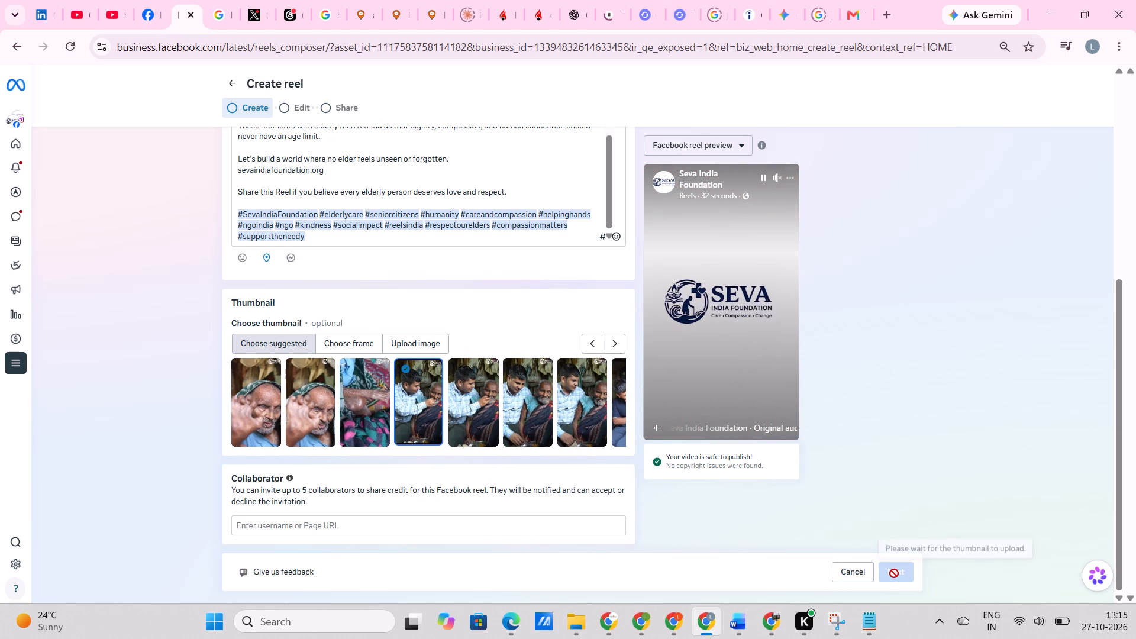
pyautogui.click(894, 574)
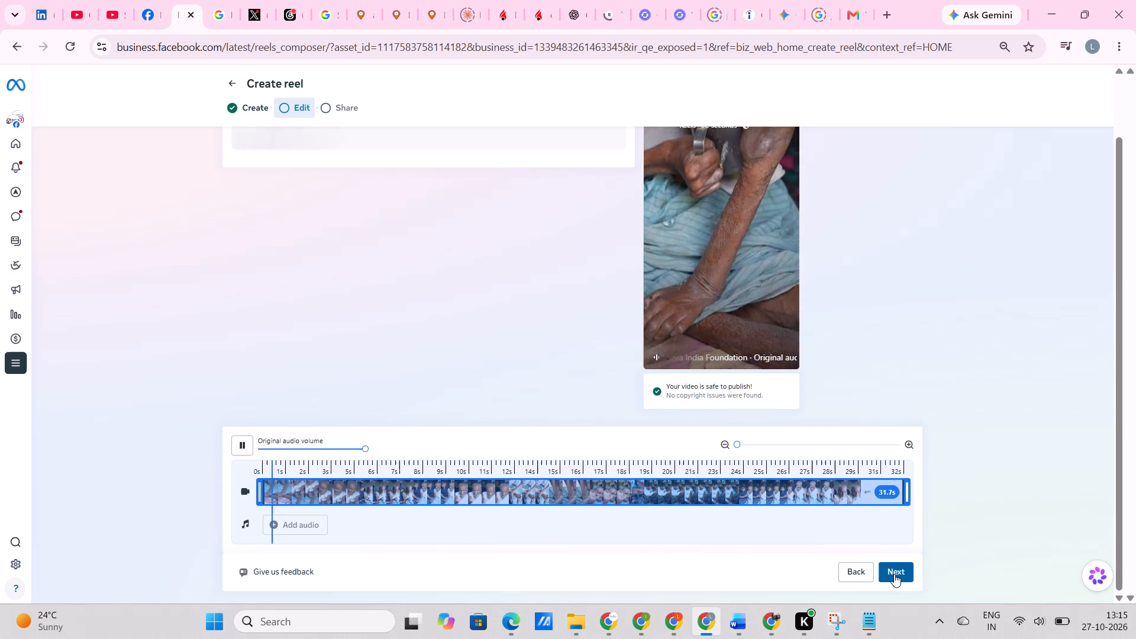
pyautogui.click(894, 574)
pyautogui.click(894, 573)
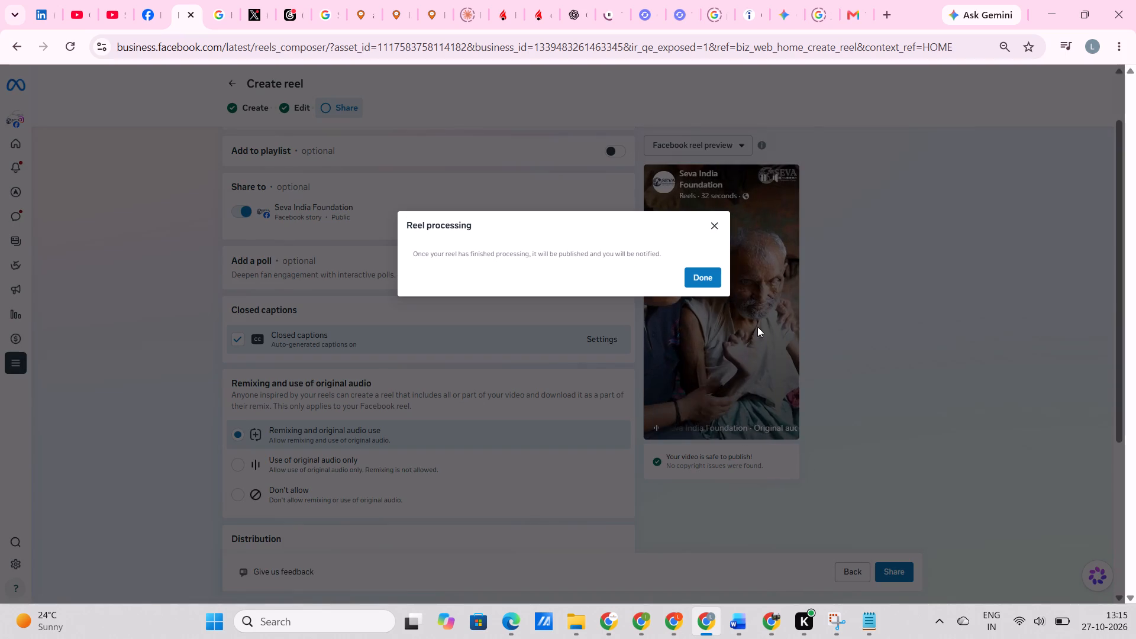
pyautogui.click(702, 277)
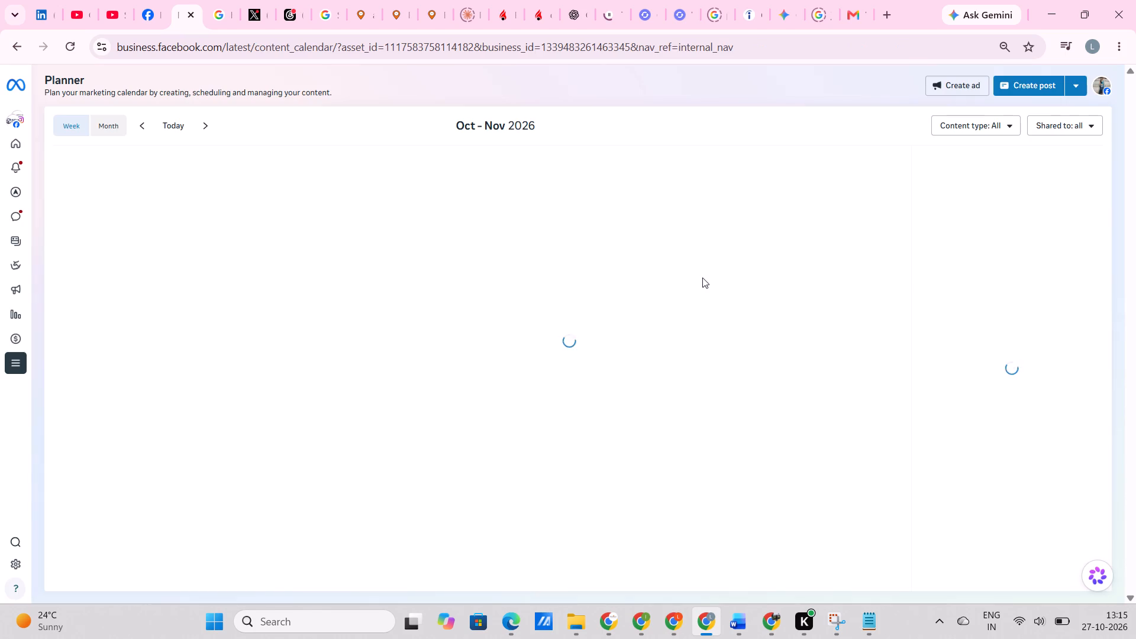
# Switch to the X post draft with the attached video and paste the copied description as its text.
pyautogui.click(253, 0)
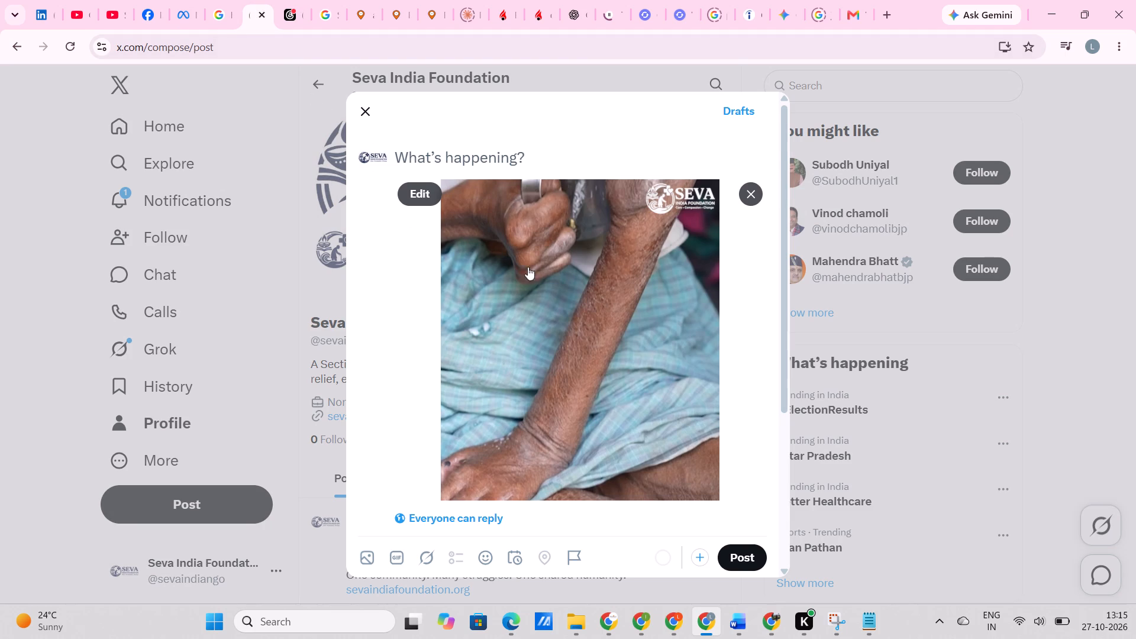
pyautogui.click(498, 160)
pyautogui.hotkey('ctrl', 'v')
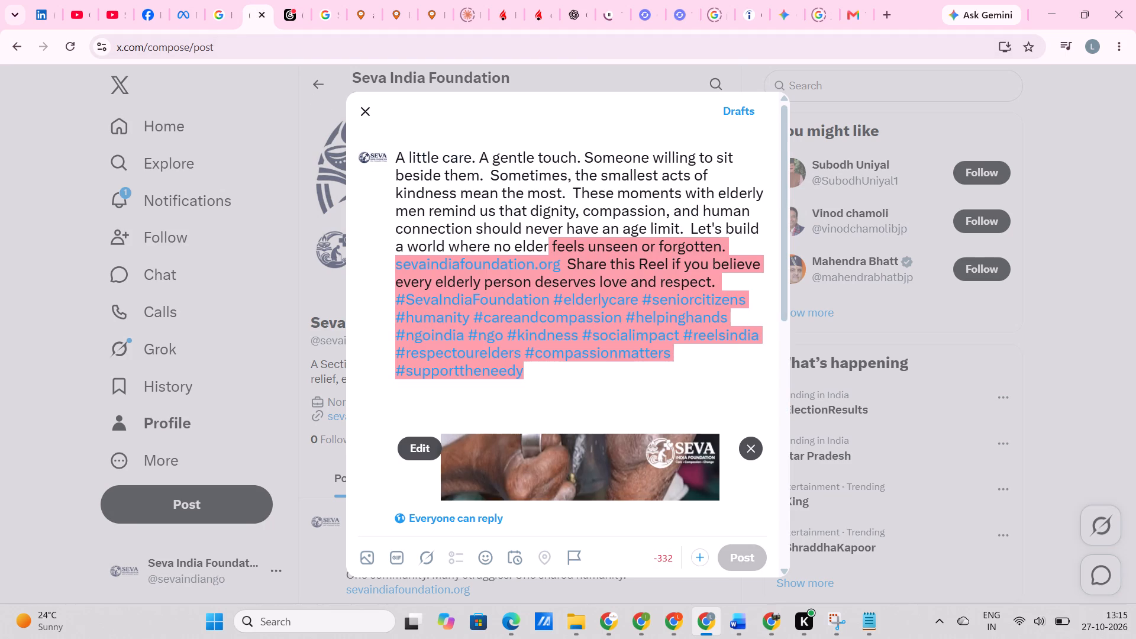
# Separate the sentence starting "These moments with elderly men" into its own paragraph with a blank line above it in the X post.
pyautogui.click(582, 193)
pyautogui.press('Left')
pyautogui.press('BackSpace')
pyautogui.press('BackSpace')
pyautogui.press('Return')
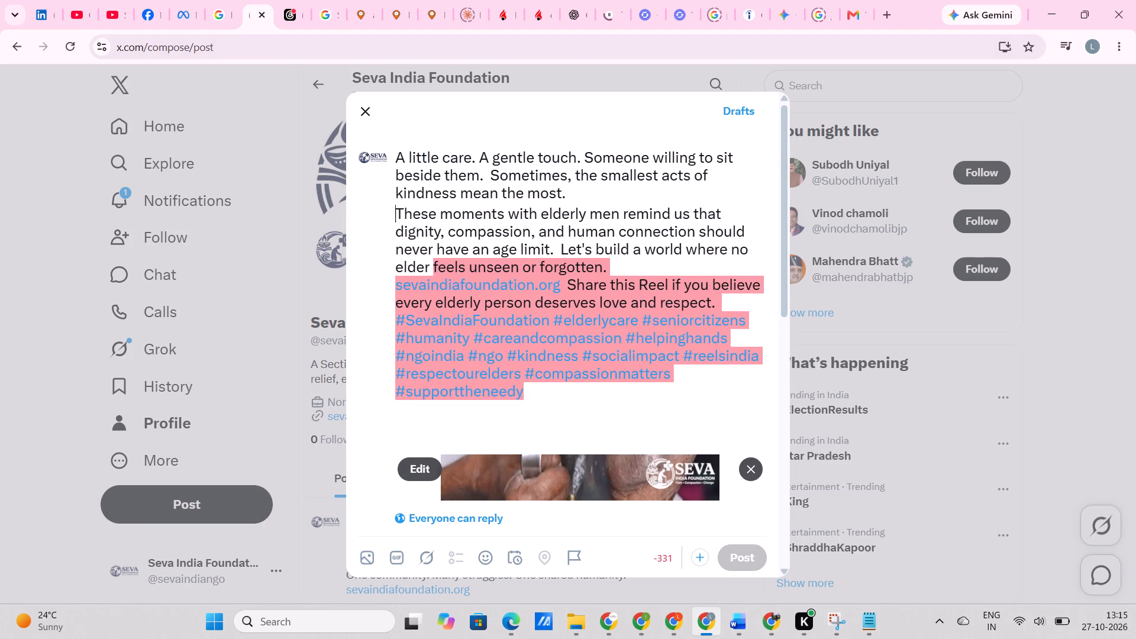
pyautogui.press('Return')
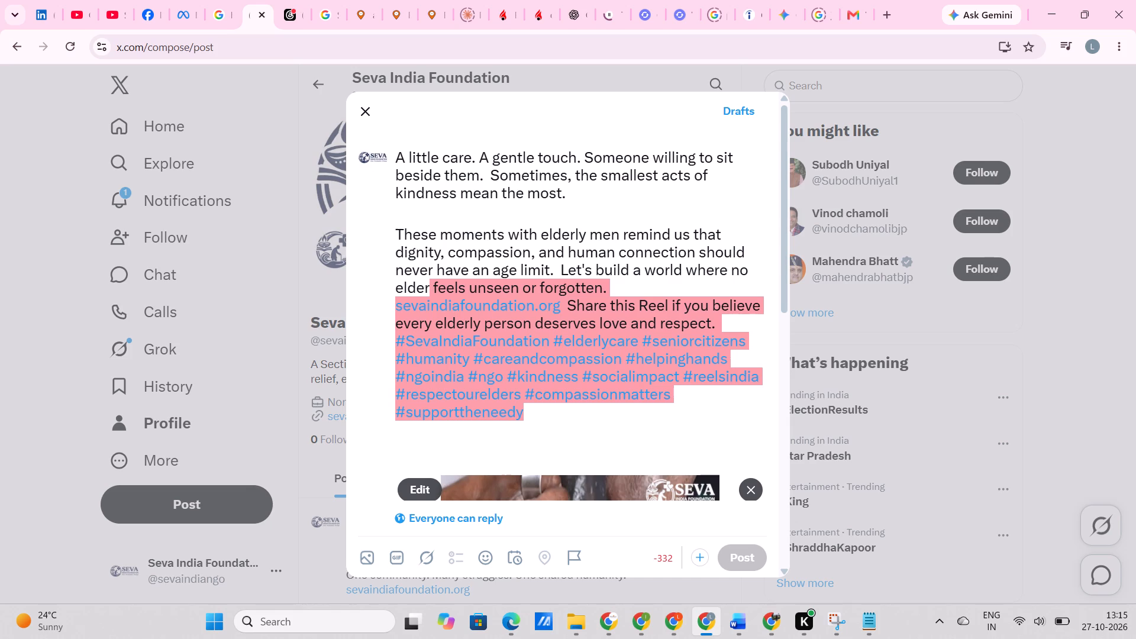
# Delete "Let's build a world where no elder feels unseen or forgotten." from the X post and start sevaindiafoundation.org on a new line.
pyautogui.moveTo(553, 270); pyautogui.dragTo(624, 285)
pyautogui.press('BackSpace')
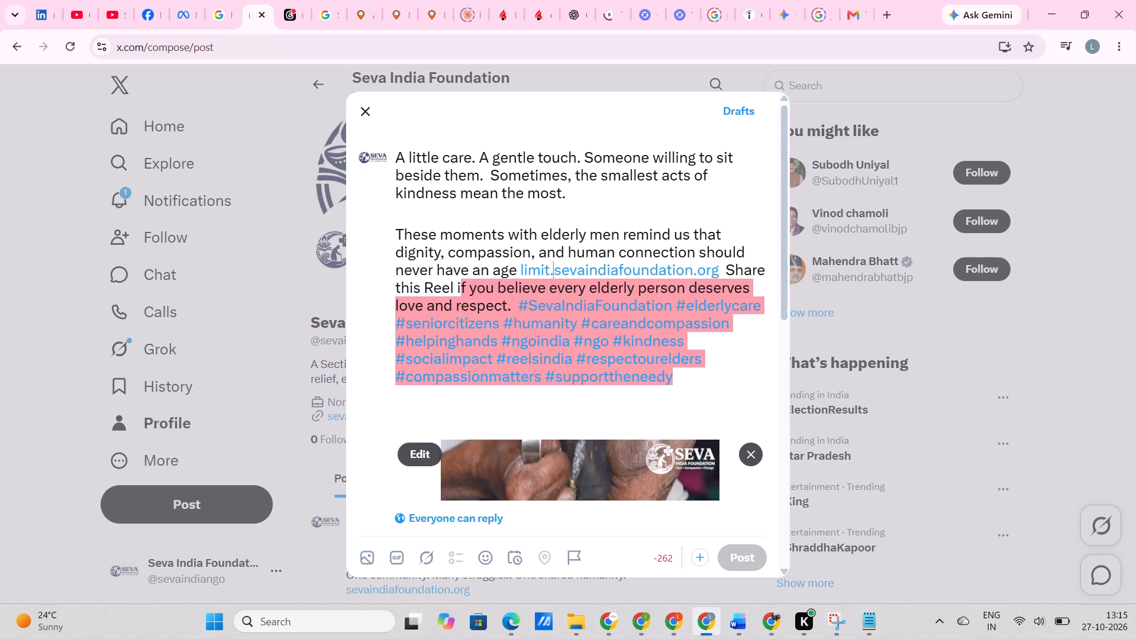
pyautogui.press('Return')
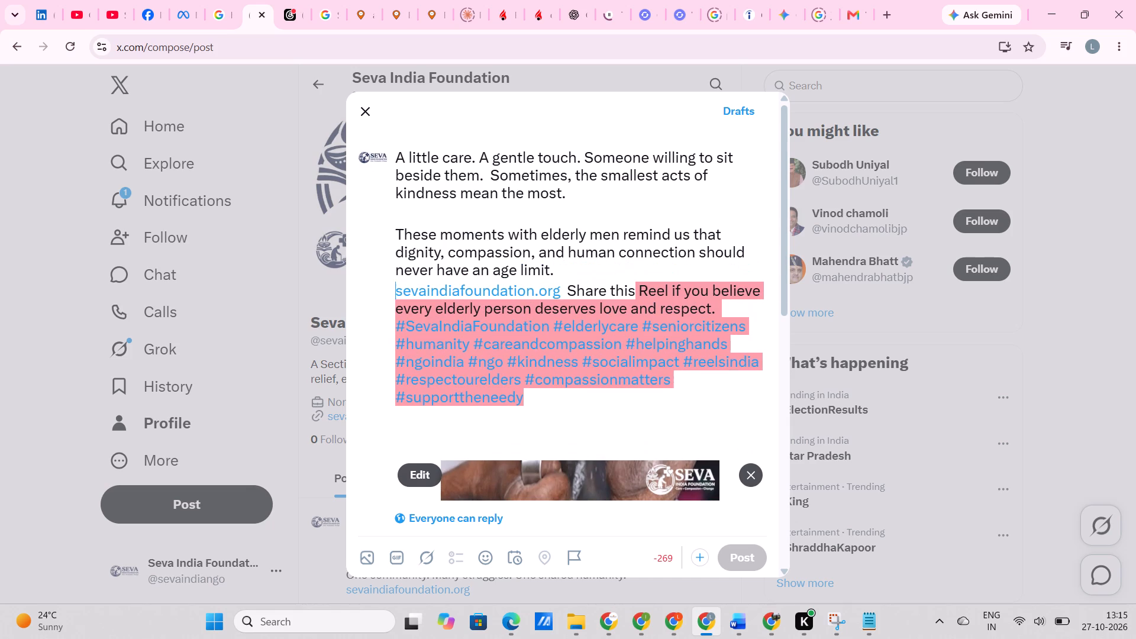
# Delete the "Share this Reel" sentence and all hashtags after sevaindiafoundation.org in the X post, and publish the post with its video.
pyautogui.moveTo(566, 288); pyautogui.dragTo(615, 402)
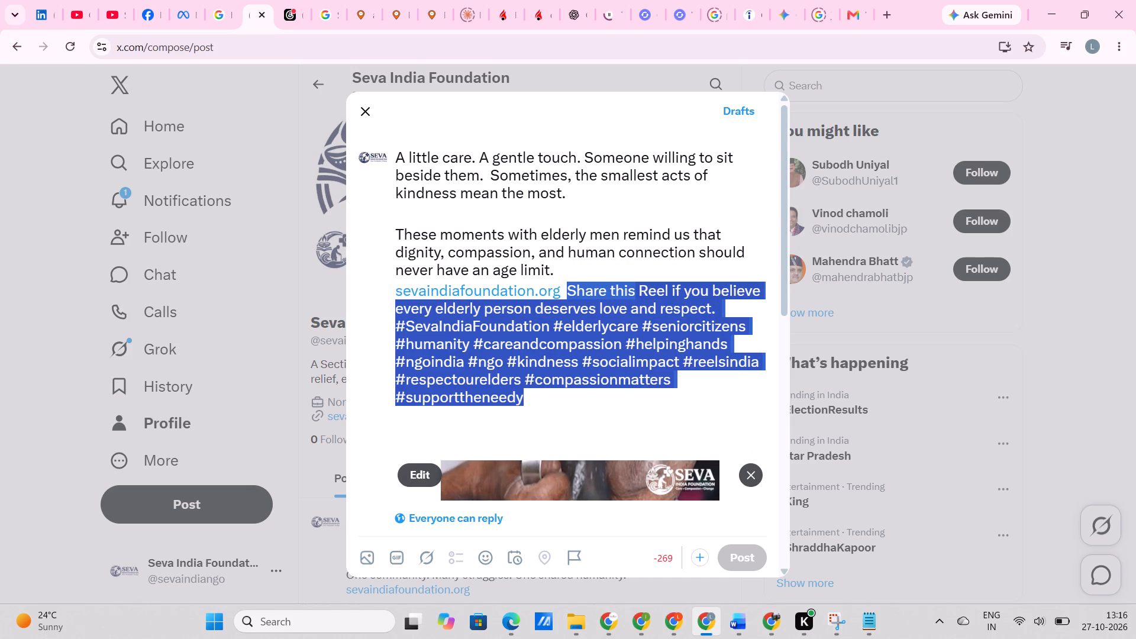
pyautogui.press('BackSpace')
pyautogui.press('BackSpace')
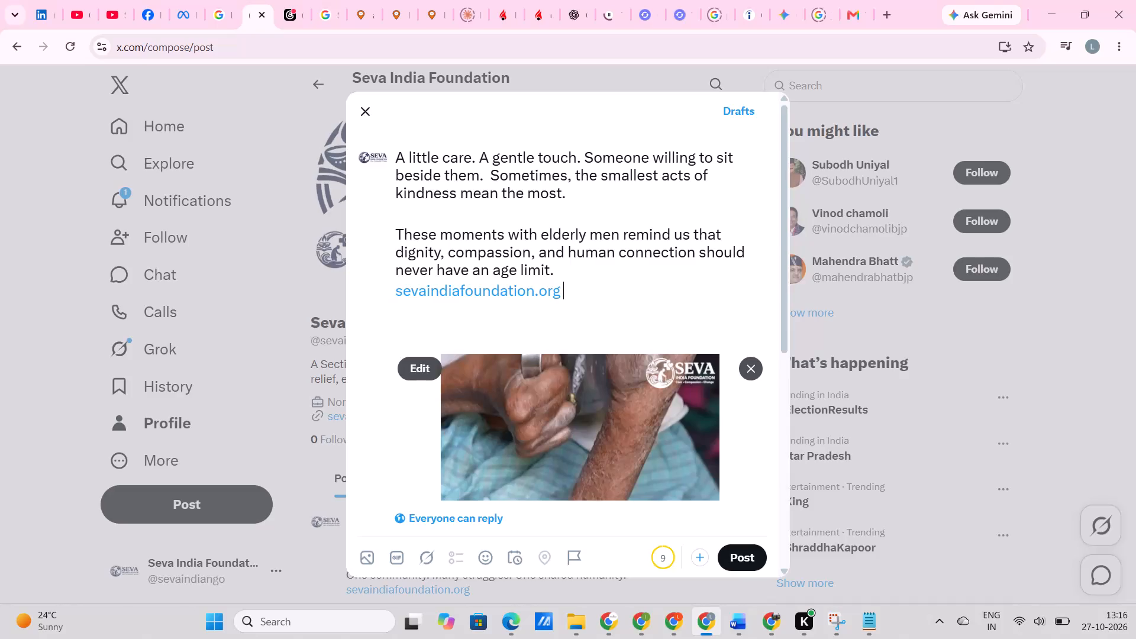
pyautogui.scroll(-2, 663, 379)
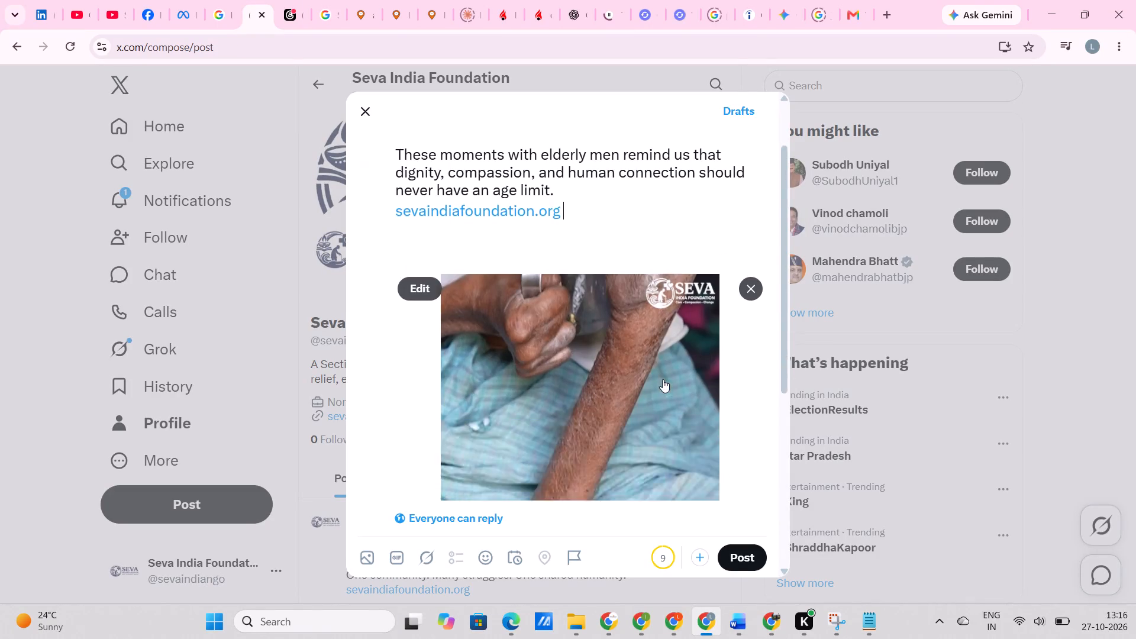
pyautogui.scroll(-3, 663, 379)
pyautogui.click(742, 557)
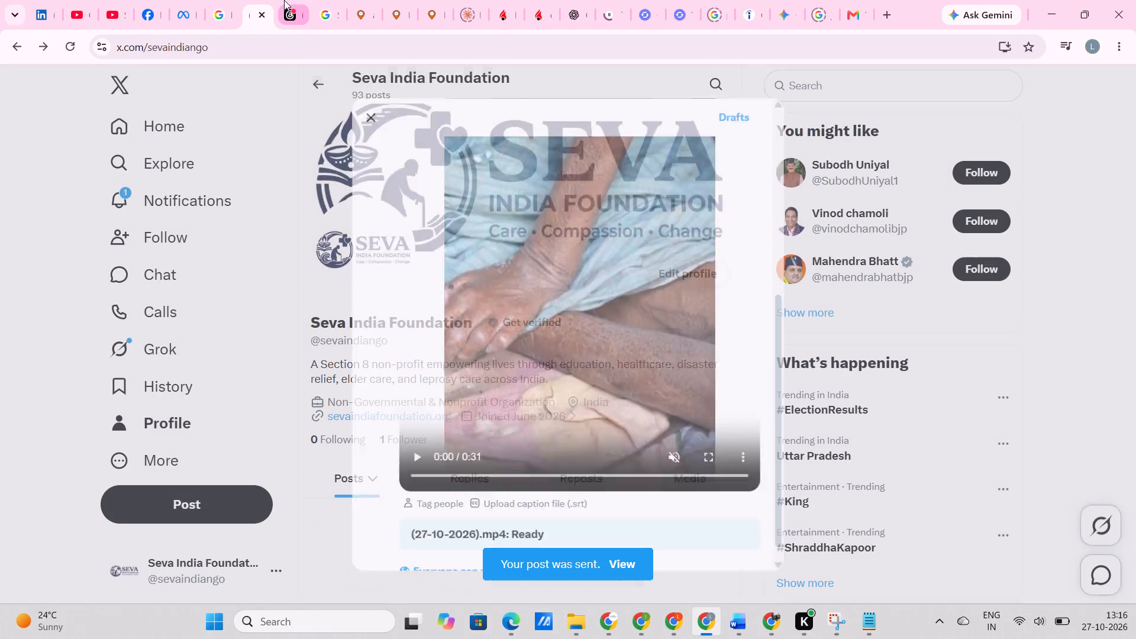
# Switch to the Threads draft with the attached video and paste the copied description as its text.
pyautogui.click(286, 0)
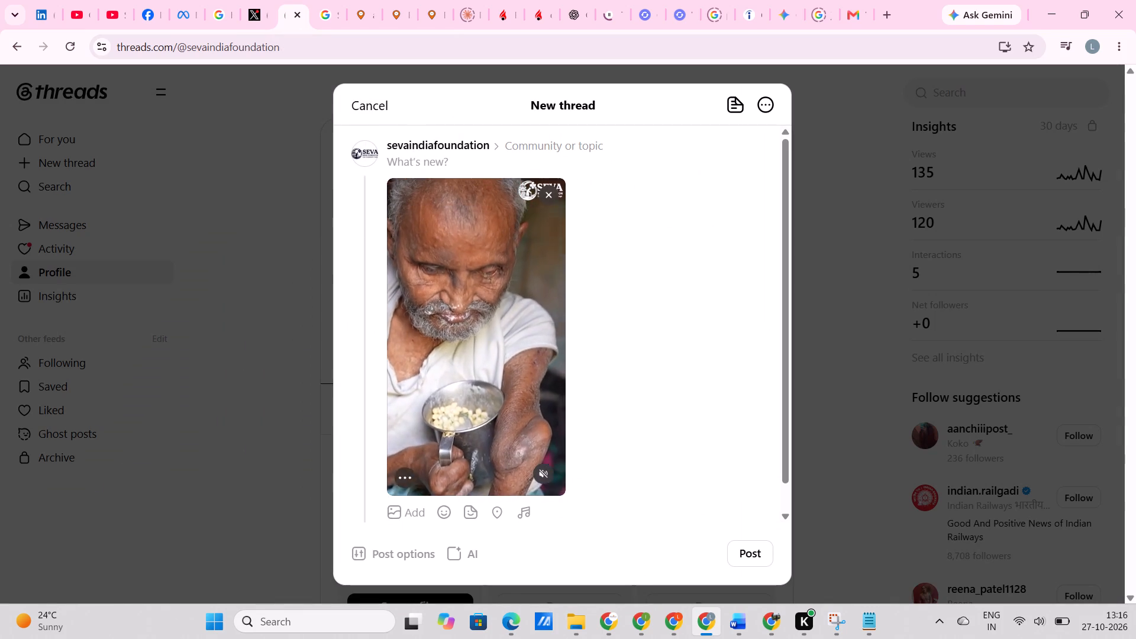
pyautogui.click(432, 162)
pyautogui.hotkey('ctrl', 'v')
# Remove the "Share this Reel if you believe" and "Sometimes, the smallest acts of kindness mean the most." paragraphs from the thread.
pyautogui.tripleClick(503, 232)
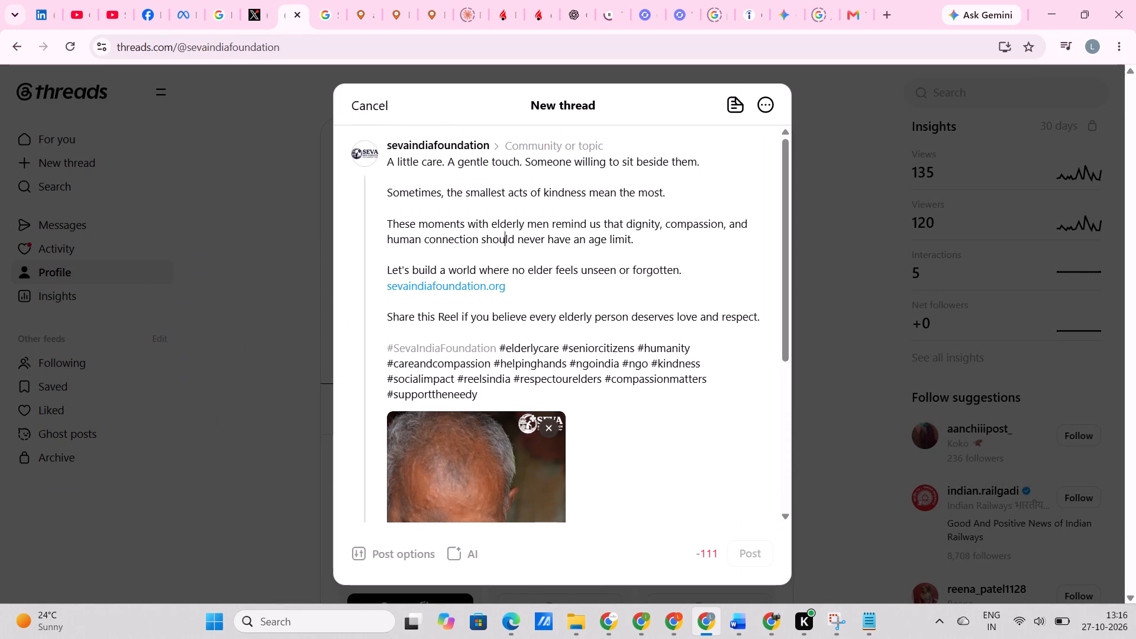
pyautogui.scroll(2, 503, 232)
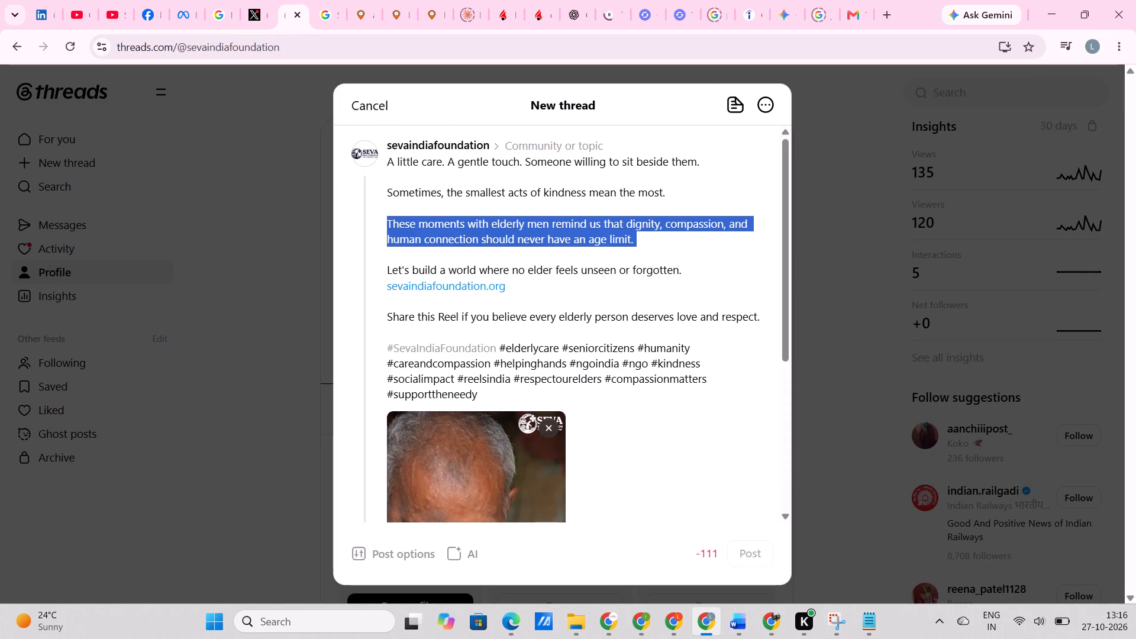
pyautogui.click(451, 220)
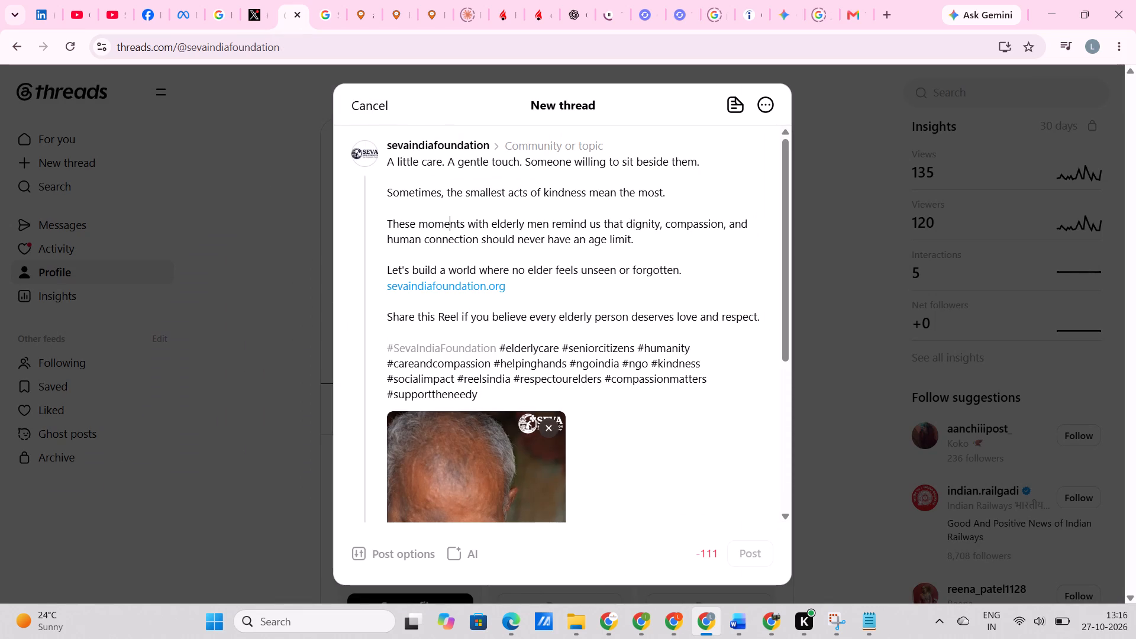
pyautogui.tripleClick(489, 263)
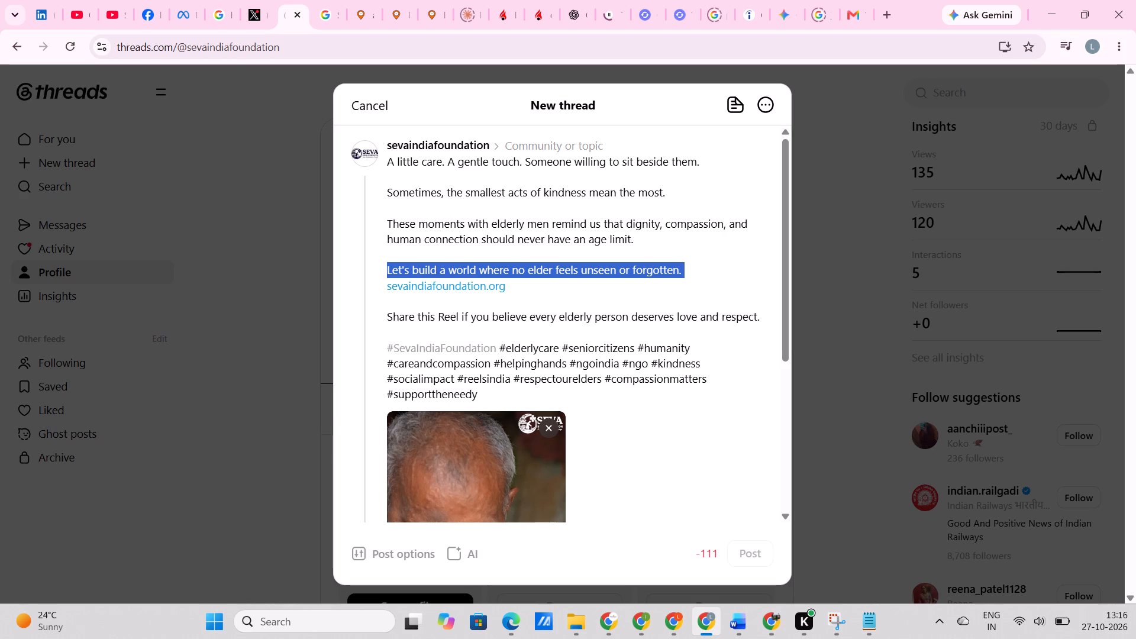
pyautogui.click(509, 325)
pyautogui.tripleClick(505, 316)
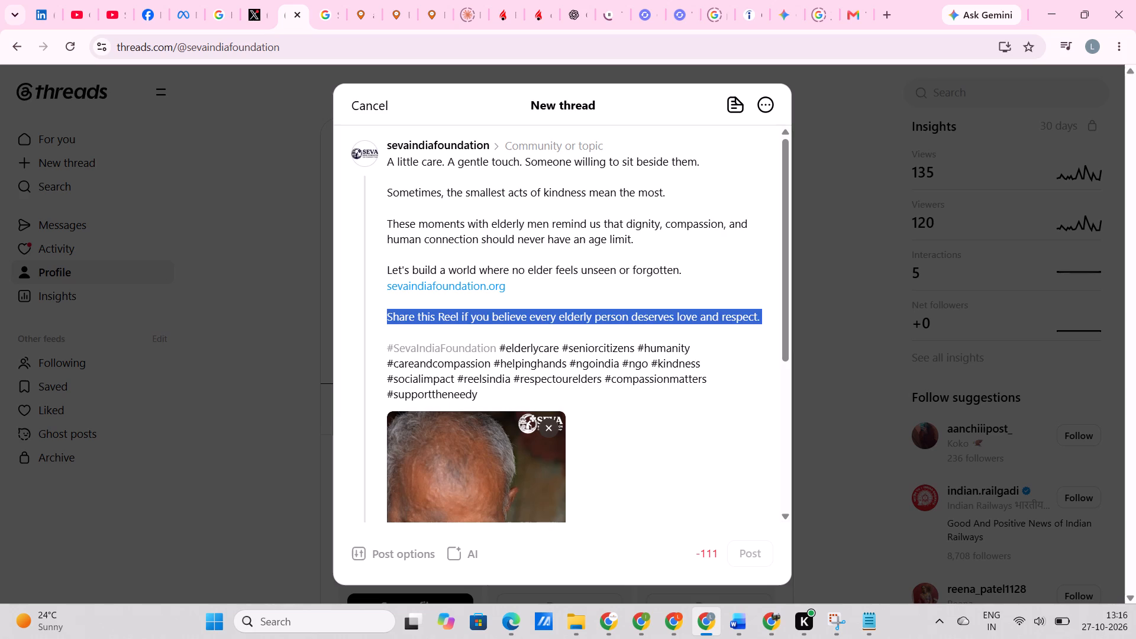
pyautogui.press('BackSpace')
pyautogui.press('BackSpace')
pyautogui.tripleClick(476, 192)
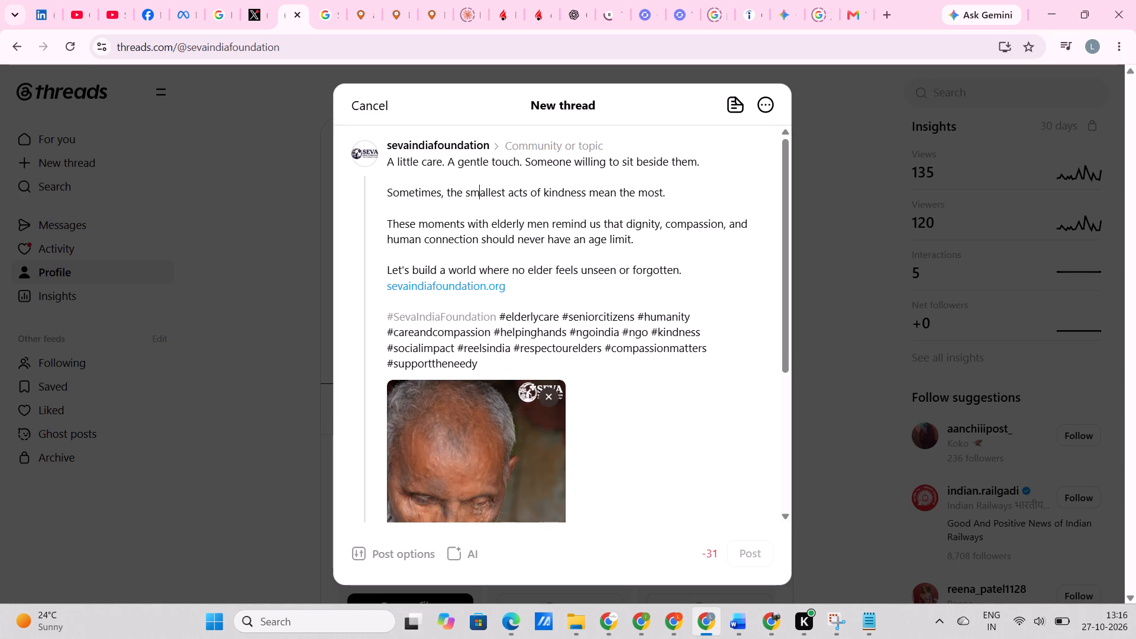
pyautogui.press('BackSpace')
pyautogui.press('BackSpace')
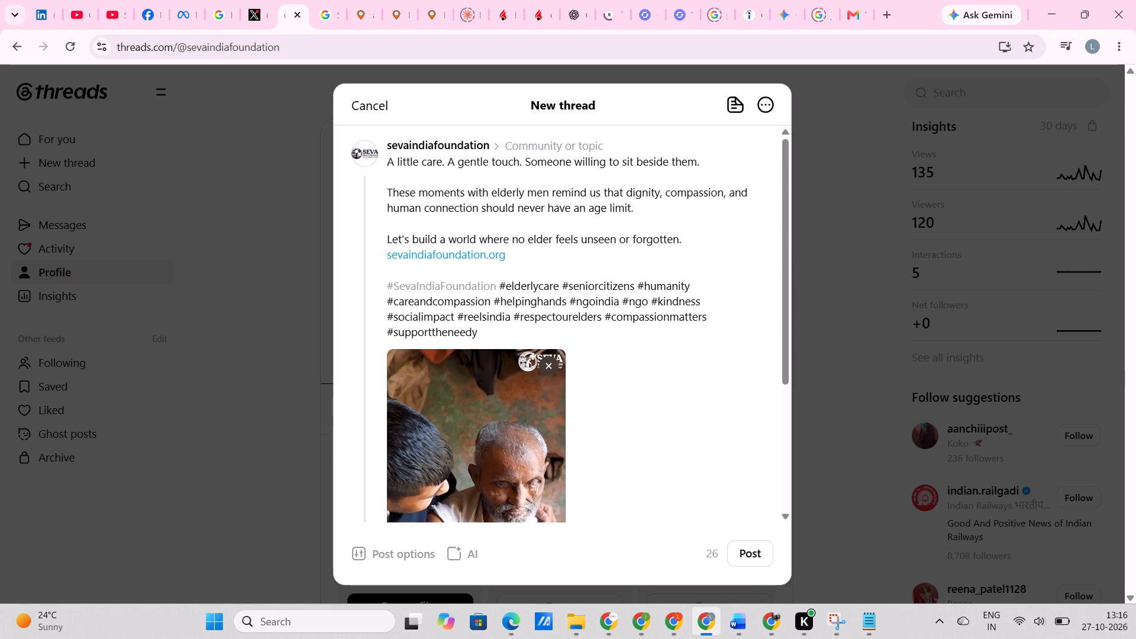
# Publish the shortened thread with its video on the sevaindiafoundation Threads account.
pyautogui.scroll(-7, 613, 295)
pyautogui.click(741, 561)
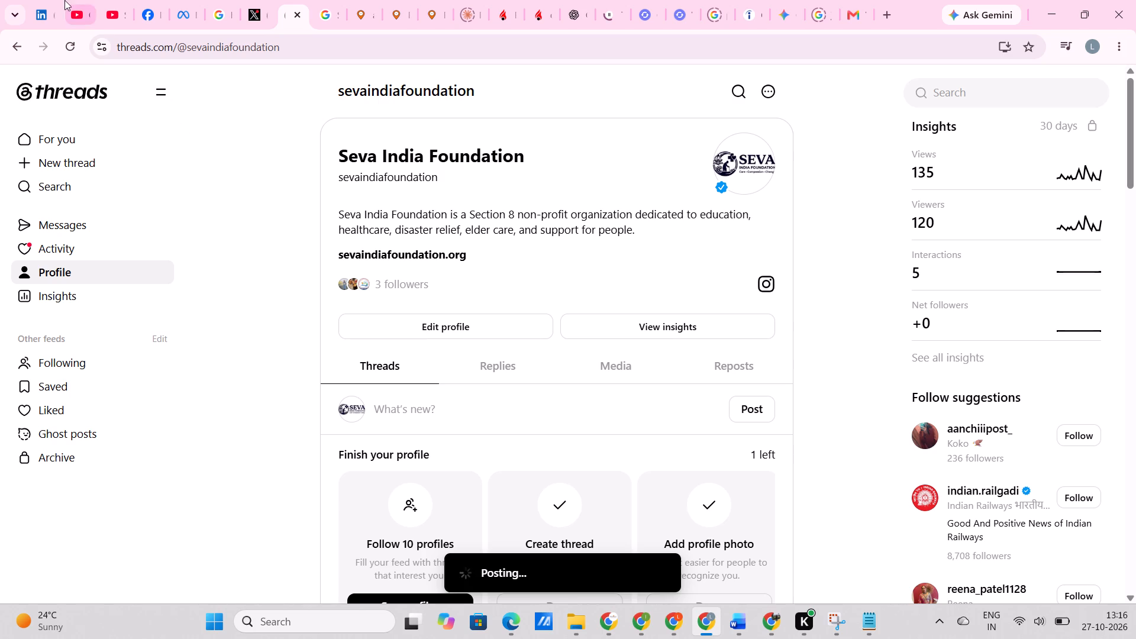
# Switch to the Seva India Foundation LinkedIn draft with the attached video and paste the copied description as its text.
pyautogui.click(44, 0)
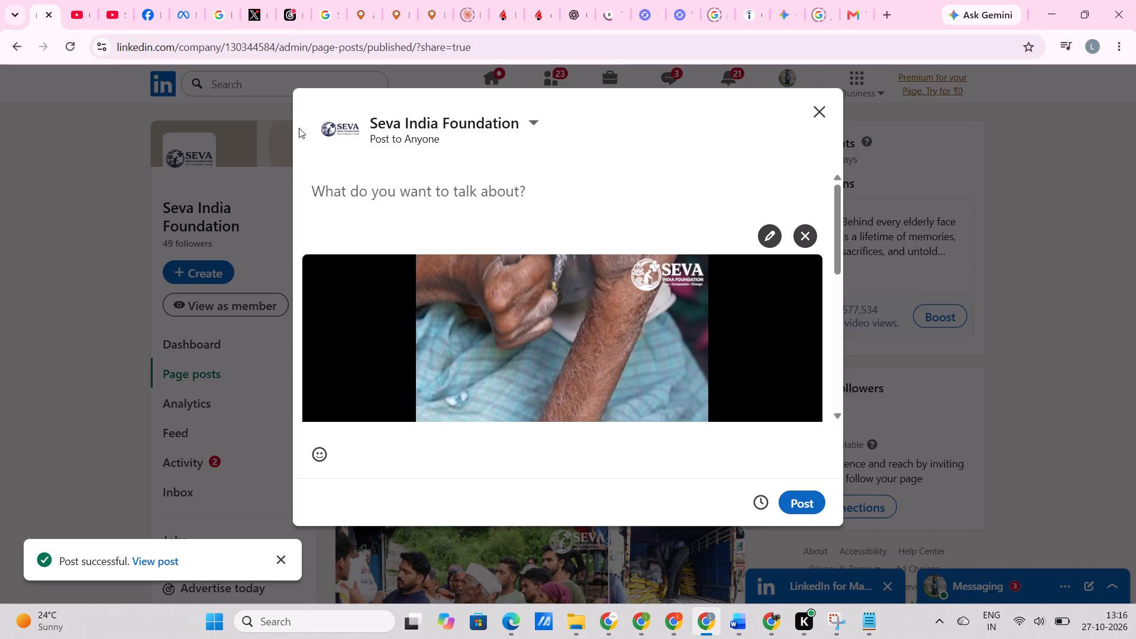
pyautogui.click(396, 192)
pyautogui.hotkey('ctrl', 'v')
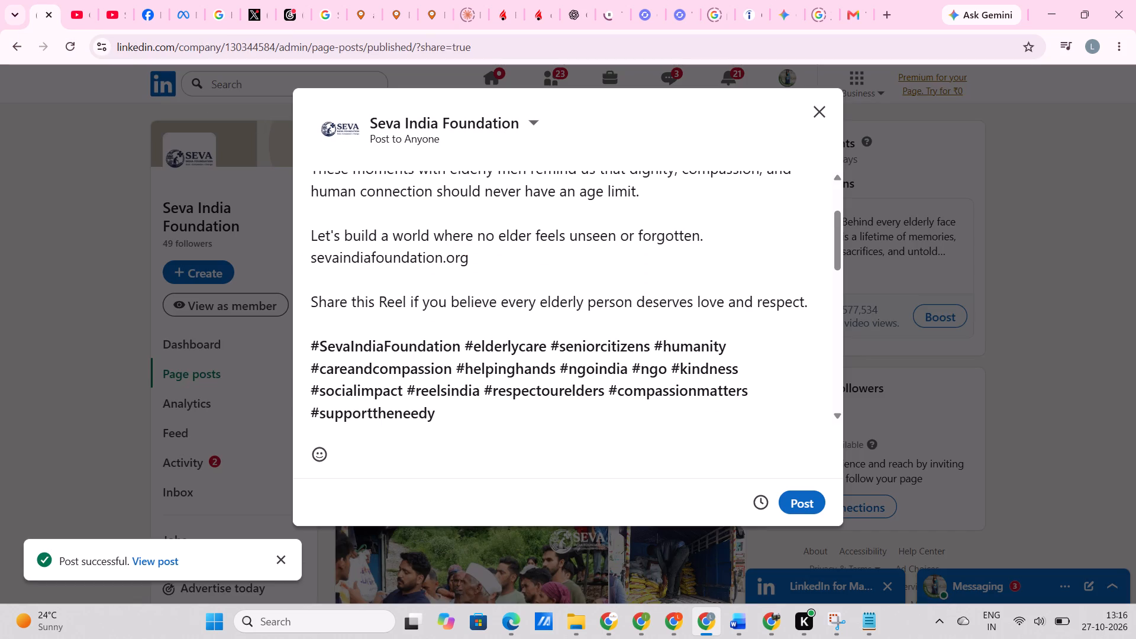
# Delete the sevaindiafoundation.org line from the LinkedIn post text and publish the post with its video.
pyautogui.tripleClick(448, 266)
pyautogui.press('BackSpace')
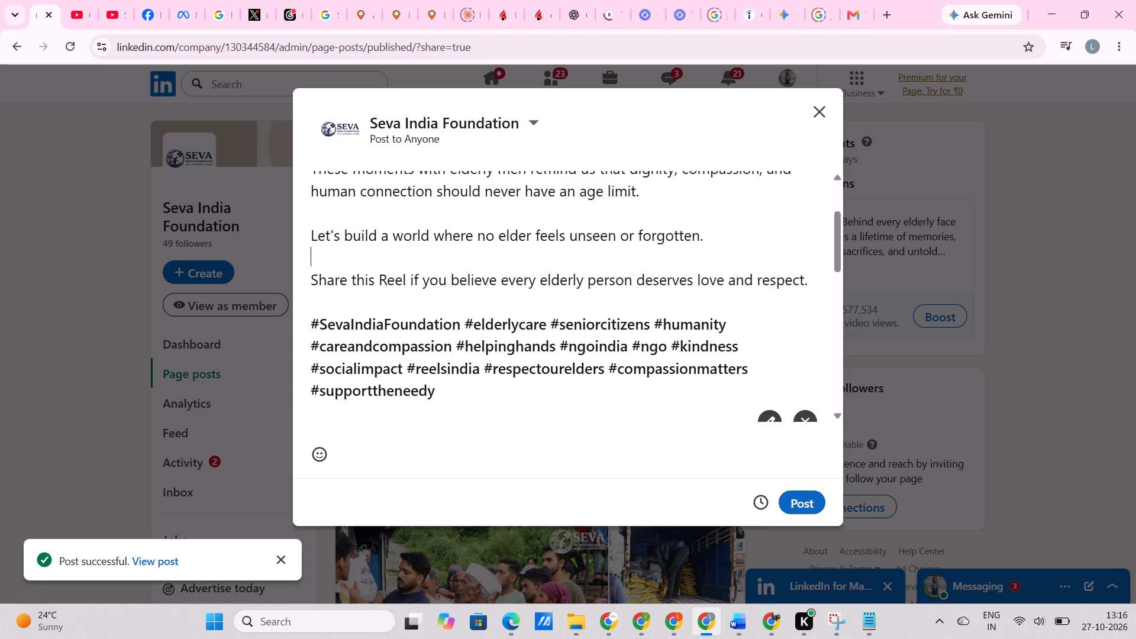
pyautogui.scroll(4, 485, 275)
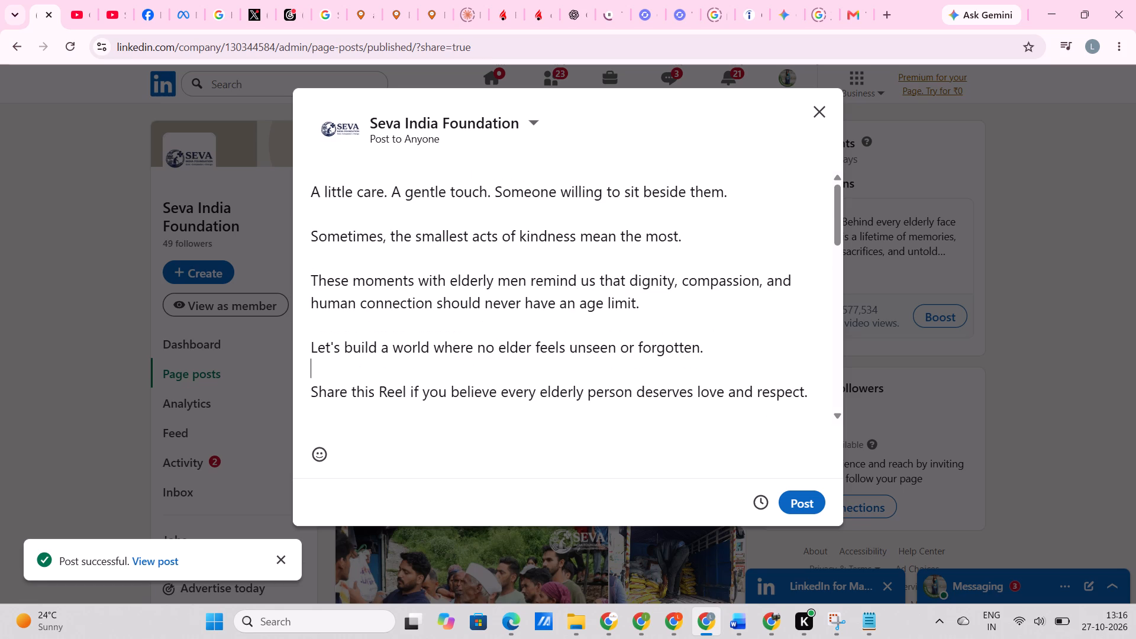
pyautogui.scroll(3, 495, 276)
pyautogui.click(806, 502)
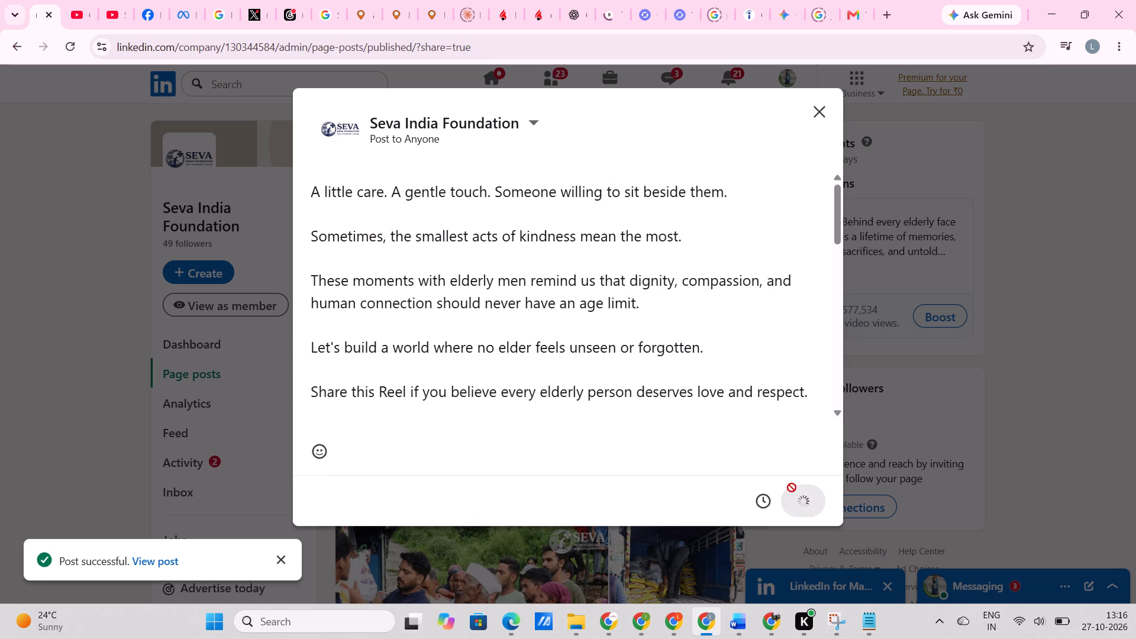